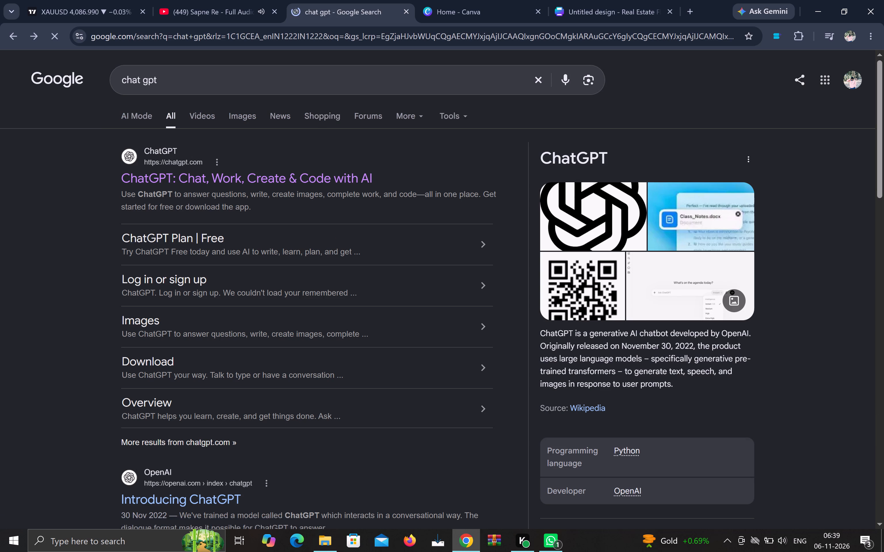
Return from the ChatGPT search results to the new tab page and start a new Google search.
left_click(282, 170)
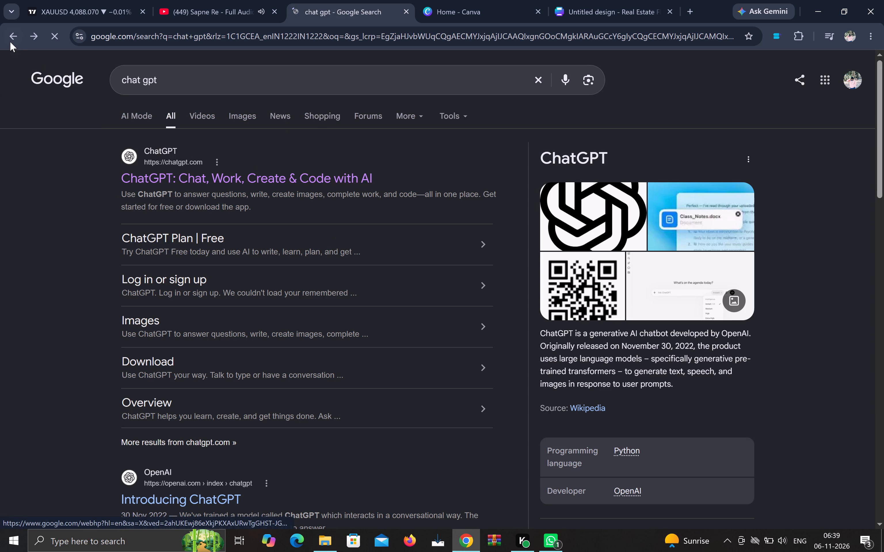
left_click(12, 36)
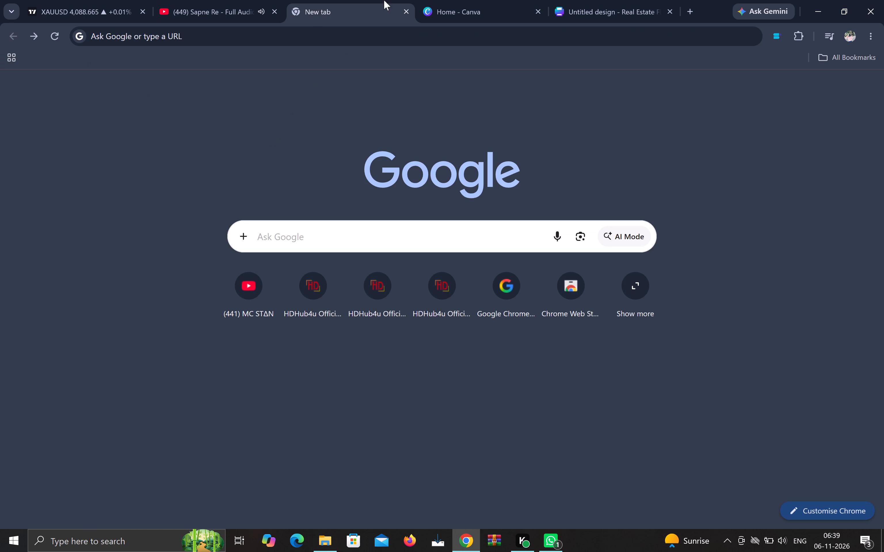
left_click(327, 229)
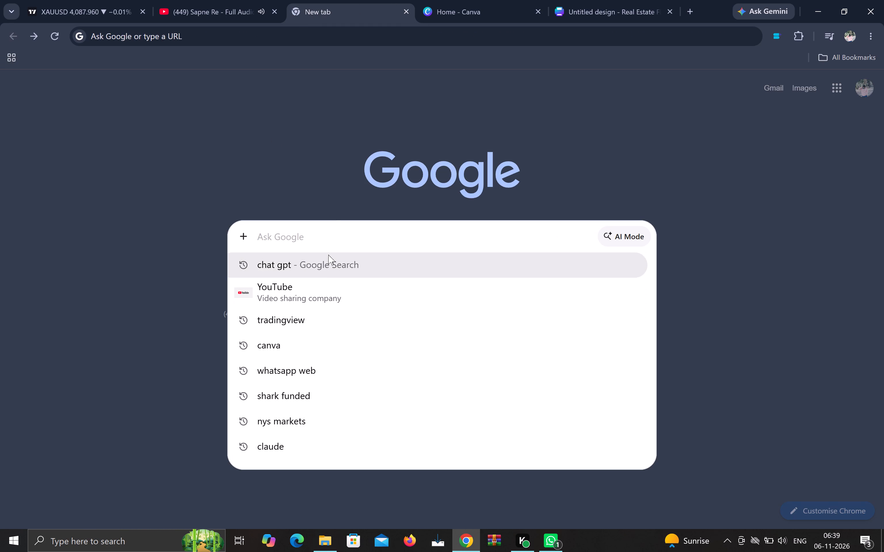
Search Google for "chat gpt".
left_click(332, 266)
Glance at the XAUUSD chart in TradingView and return to the chat gpt search results.
left_click(93, 6)
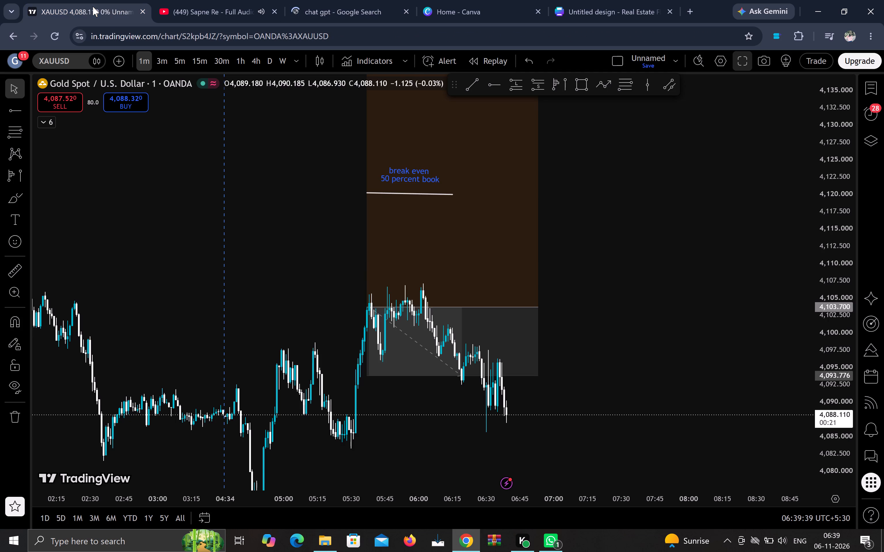
left_click(352, 0)
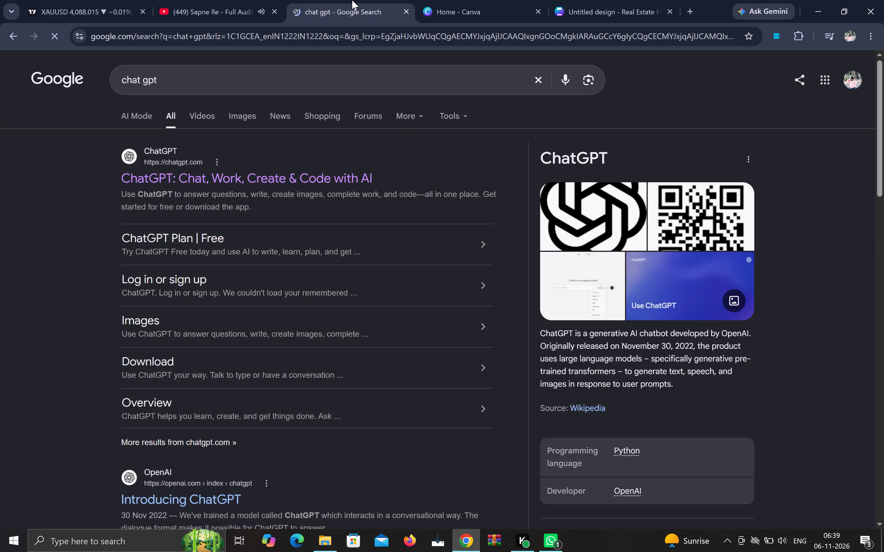
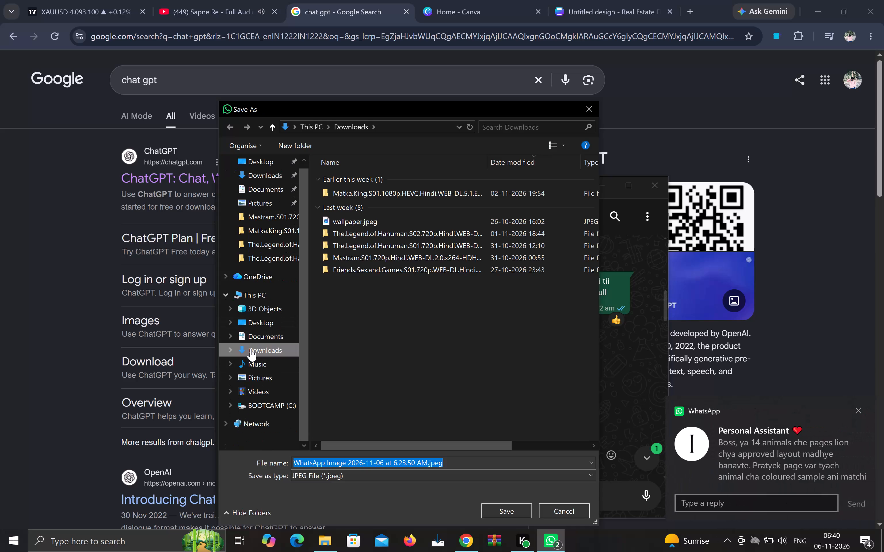
Save the WhatsApp image as a JPEG named lion in the drawing book work folder on the BOOTCAMP (C:) drive.
left_click(267, 410)
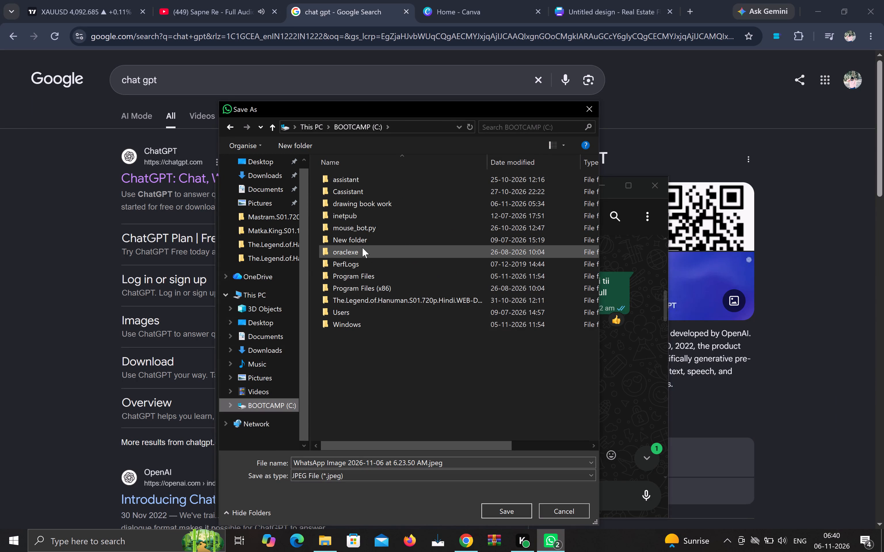
double_click(397, 207)
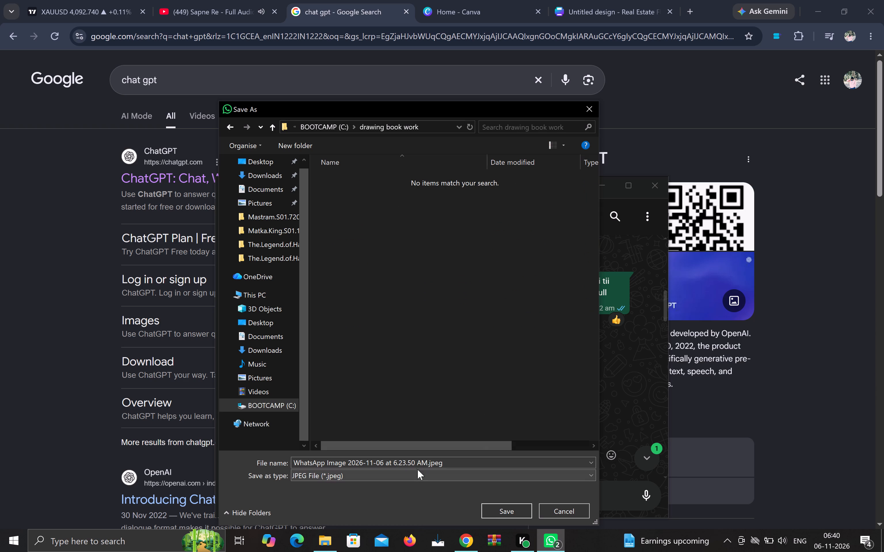
left_click(466, 462)
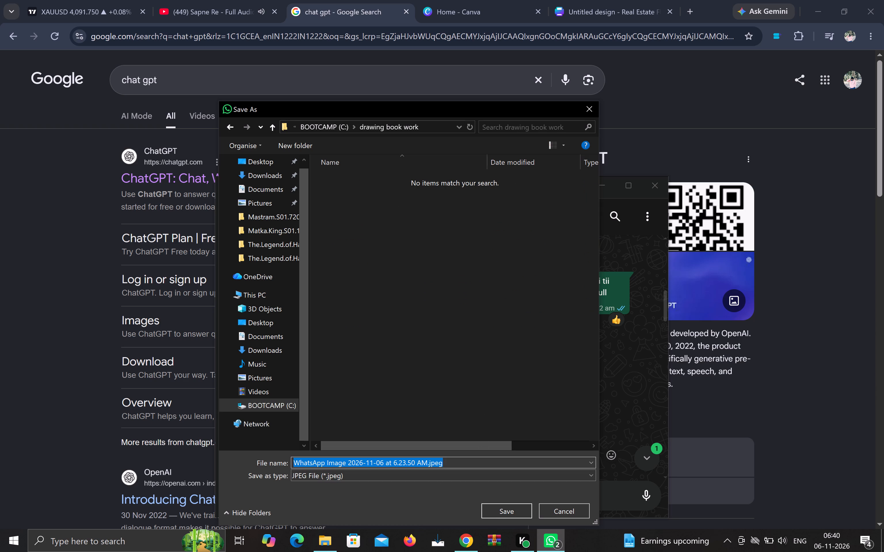
key("BackSpace")
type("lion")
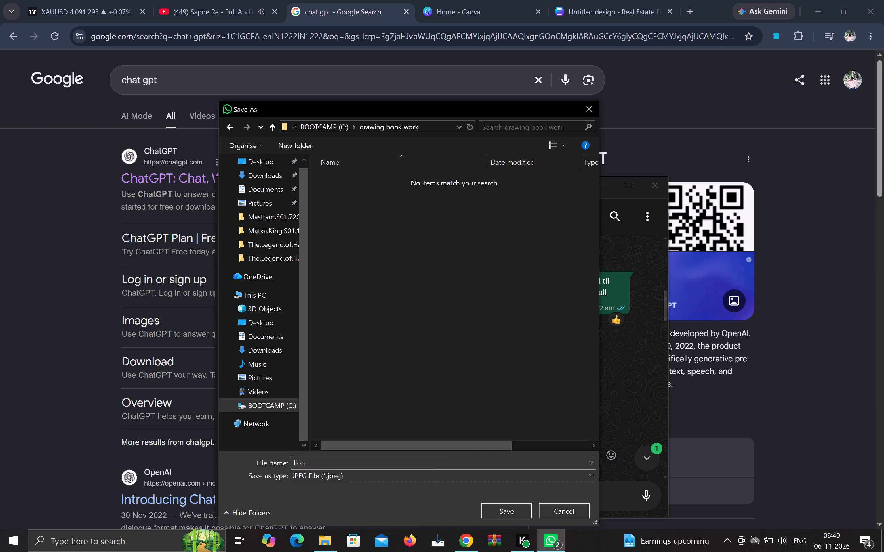
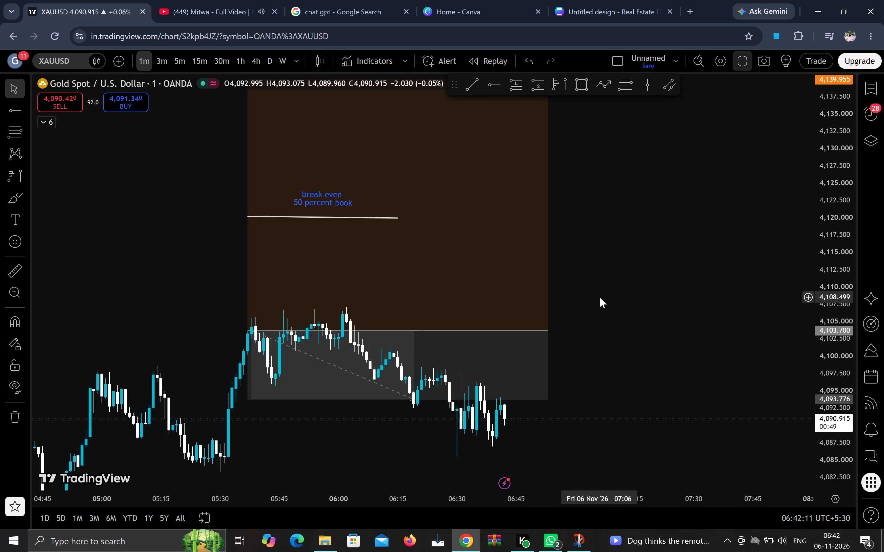
Switch from the gold price chart to the untitled Real Estate Flyer design open in Canva.
left_click(213, 5)
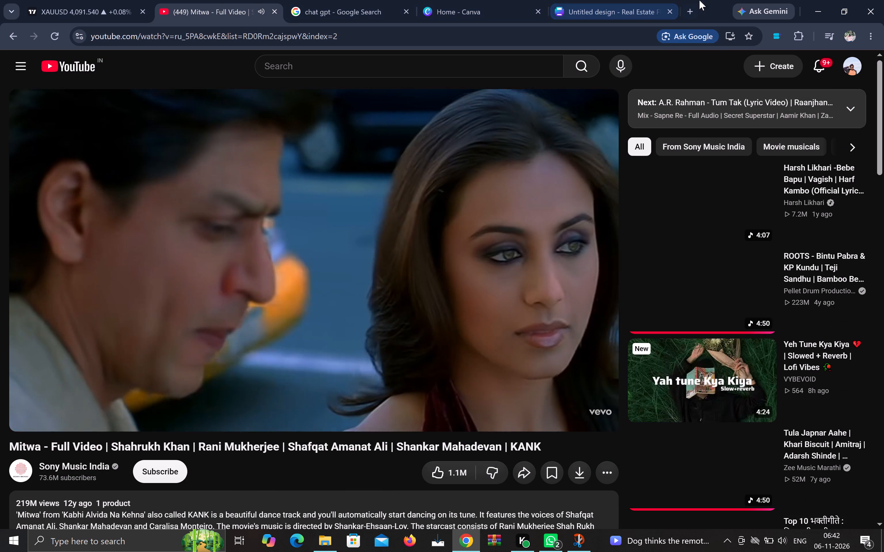
left_click(633, 0)
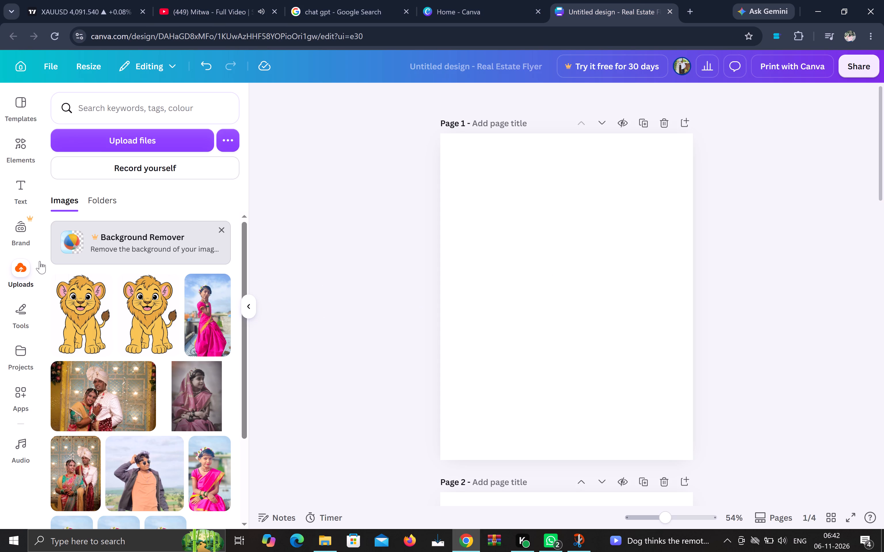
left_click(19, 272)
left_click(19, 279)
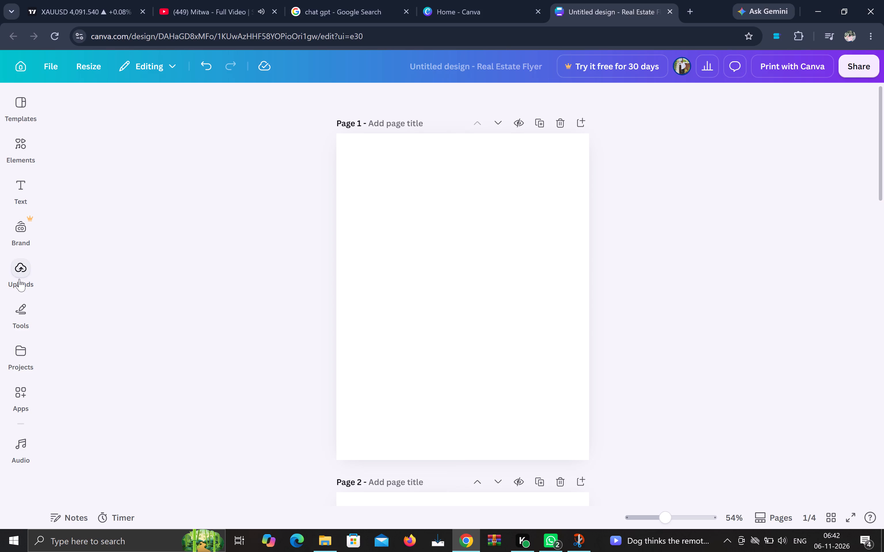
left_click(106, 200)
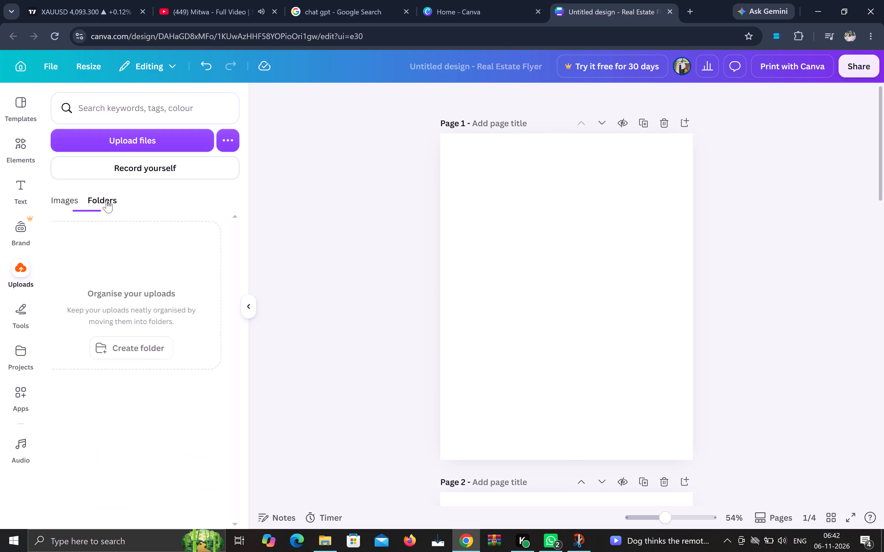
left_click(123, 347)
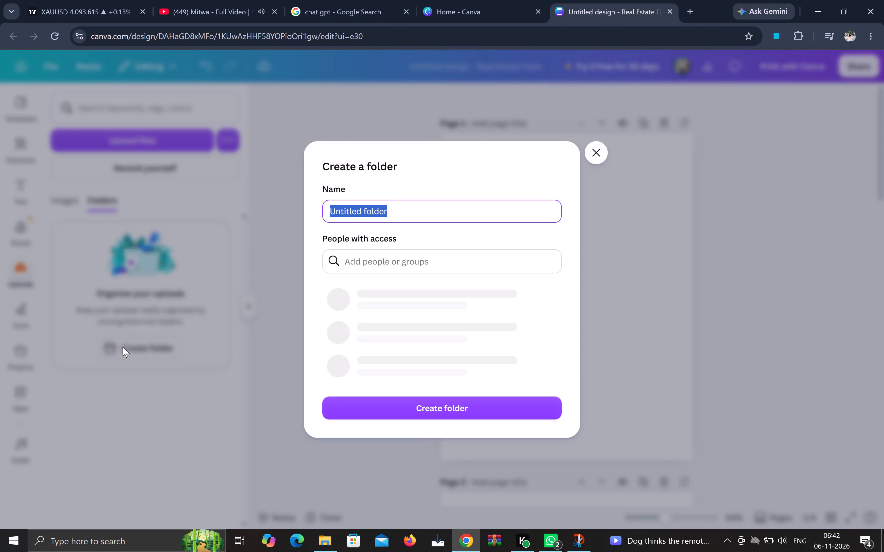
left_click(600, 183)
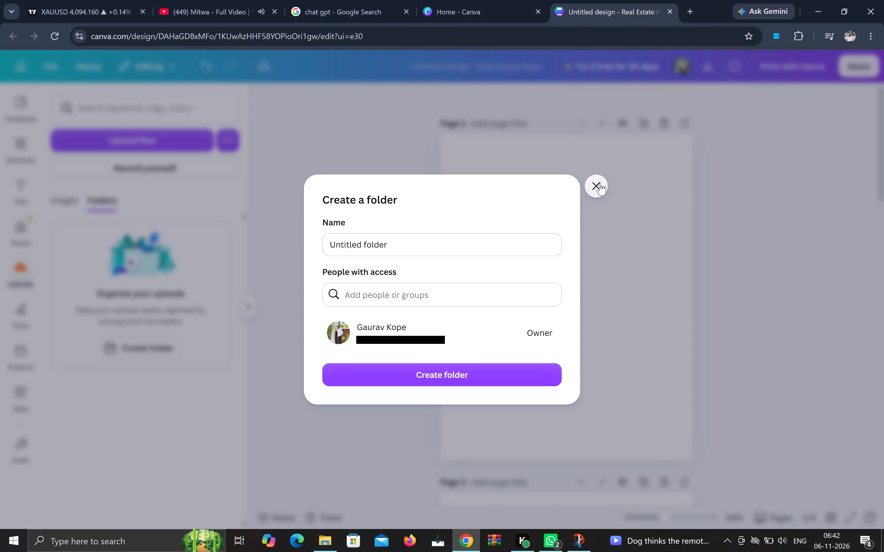
Upload the LION coloring page image from the "drawing book work" folder on the BOOTCAMP (C:) drive.
left_click(75, 142)
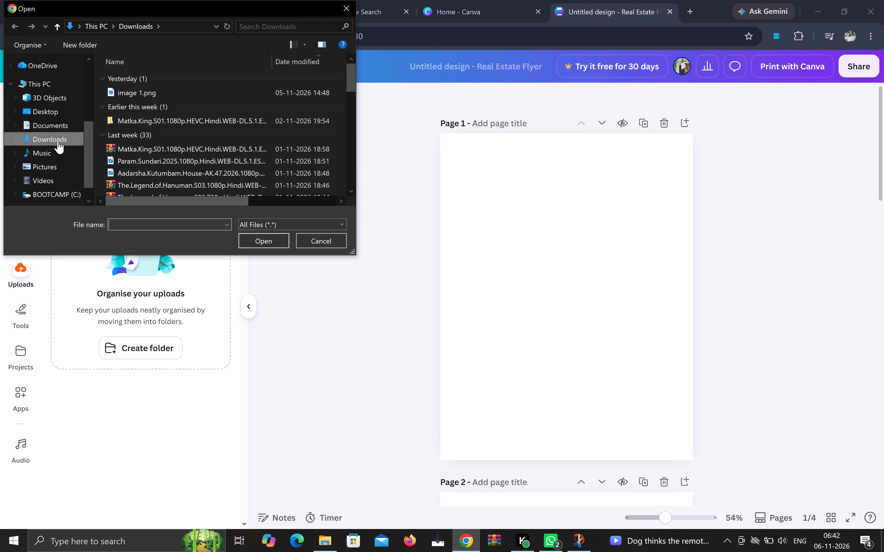
scroll(53, 156, "down", 10)
left_click(57, 172)
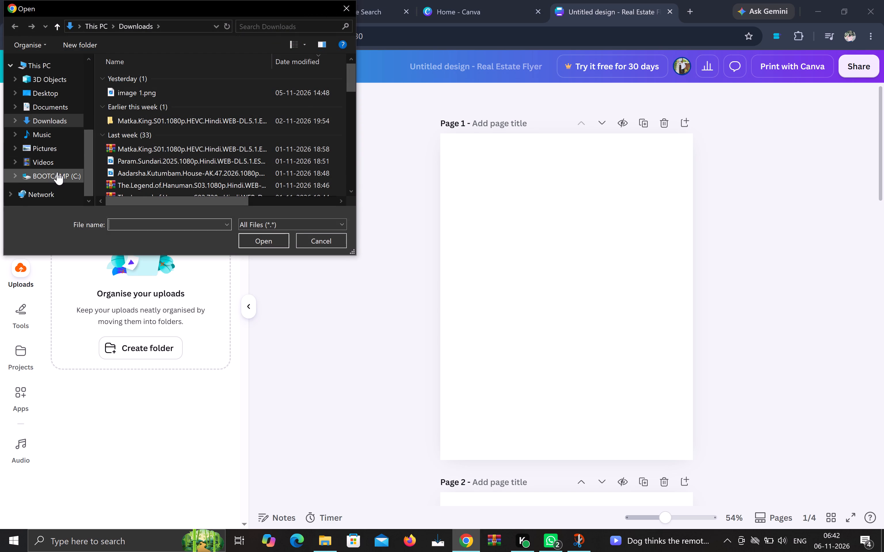
double_click(193, 105)
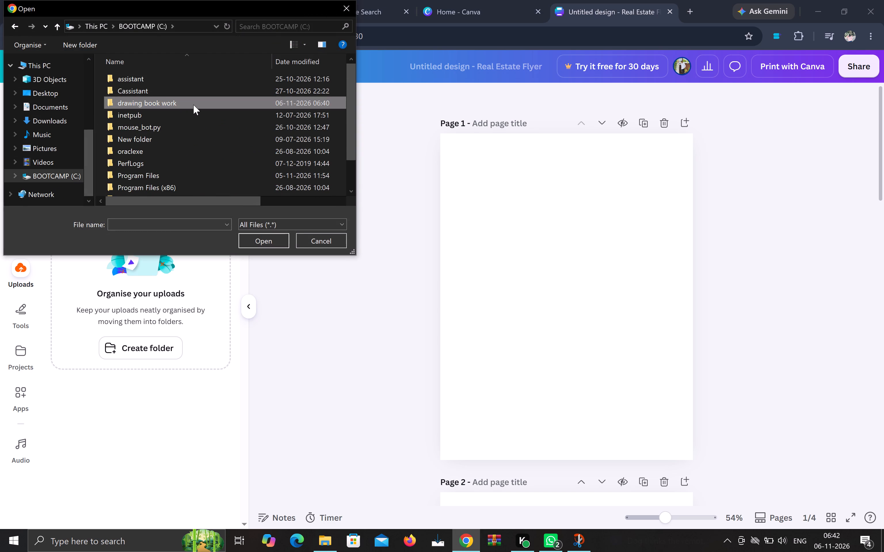
double_click(239, 80)
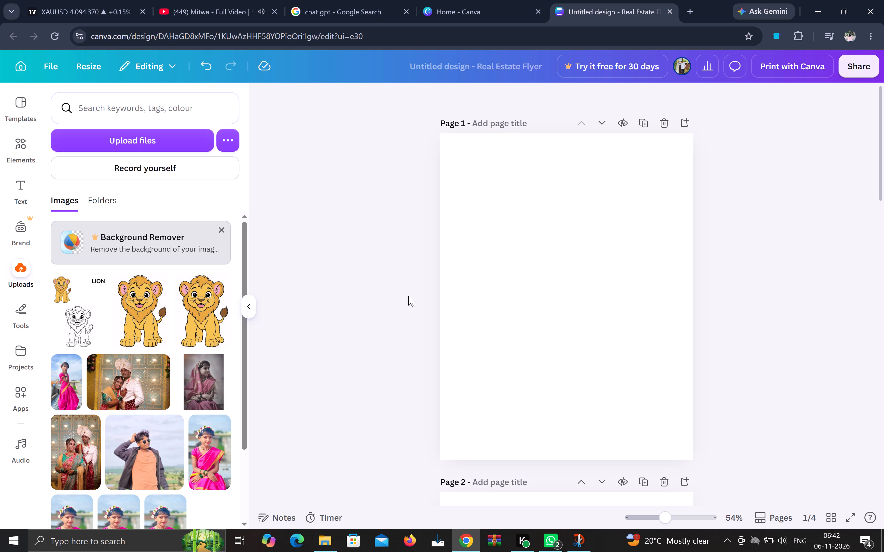
Place the uploaded LION coloring page on page 1 and extend all four edges to nearly fill the page, keeping the title uncropped.
double_click(84, 310)
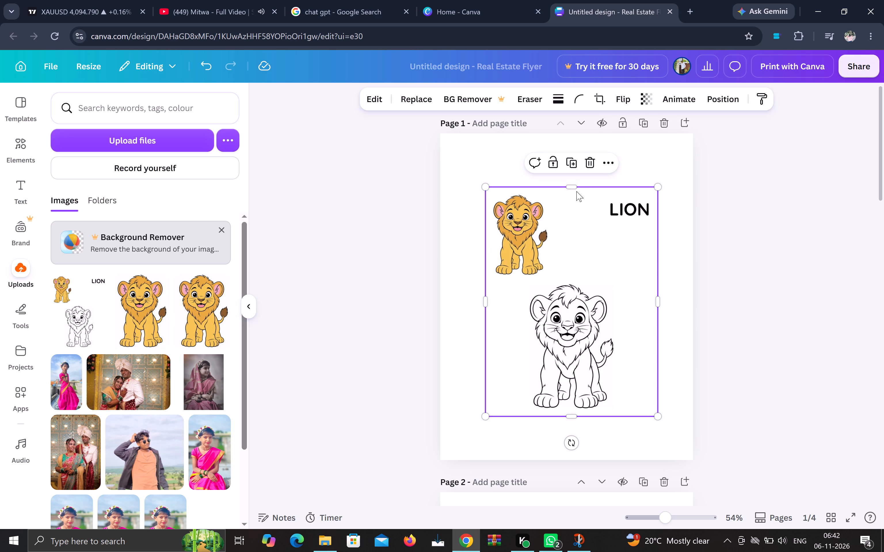
left_click_drag(573, 188, 565, 155)
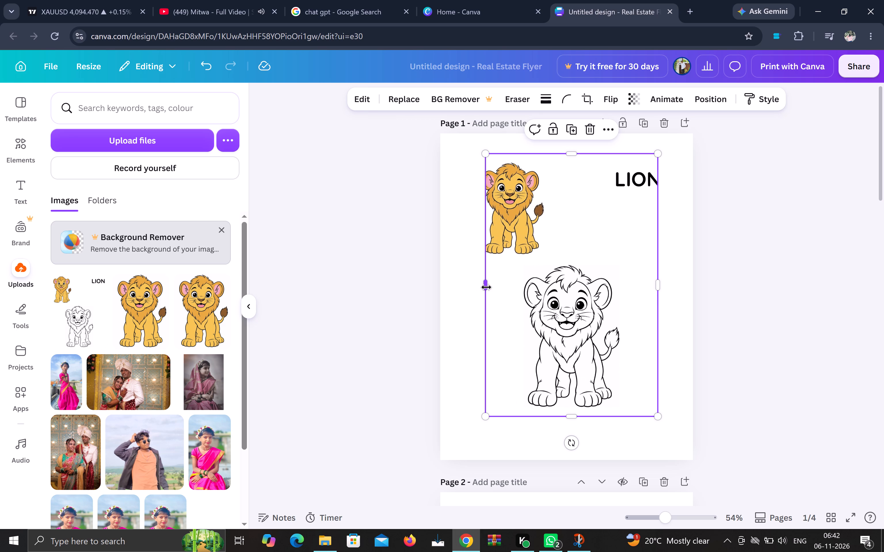
left_click_drag(486, 287, 464, 286)
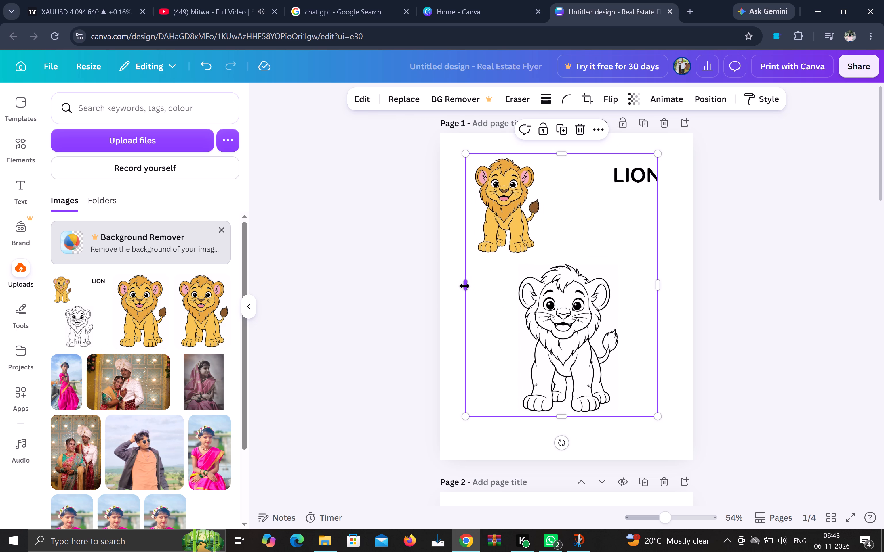
left_click_drag(659, 290, 668, 291)
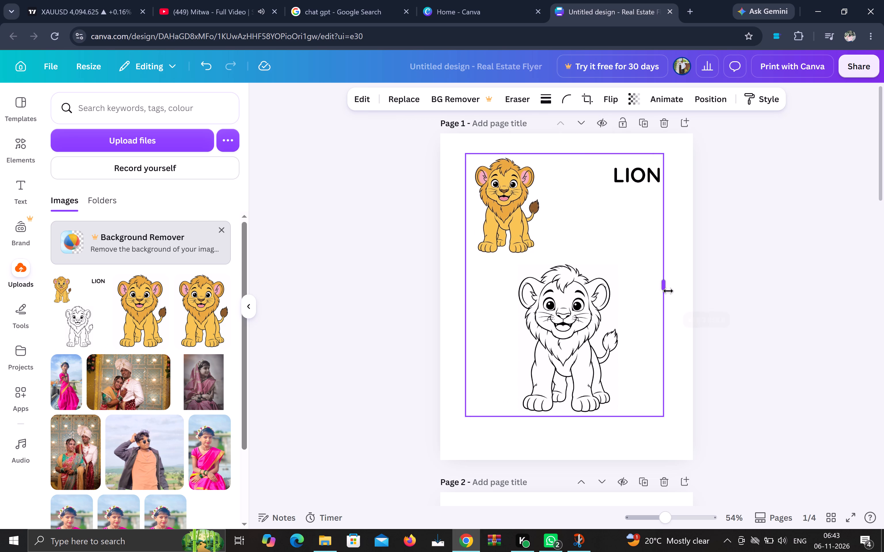
left_click_drag(668, 291, 671, 289)
left_click_drag(570, 418, 573, 434)
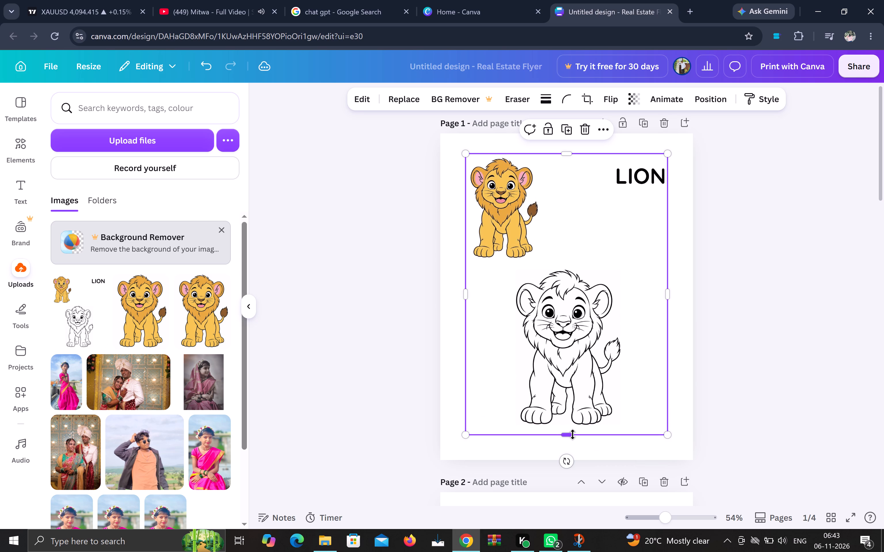
left_click_drag(668, 299, 669, 300)
left_click_drag(669, 300, 675, 301)
left_click(762, 312)
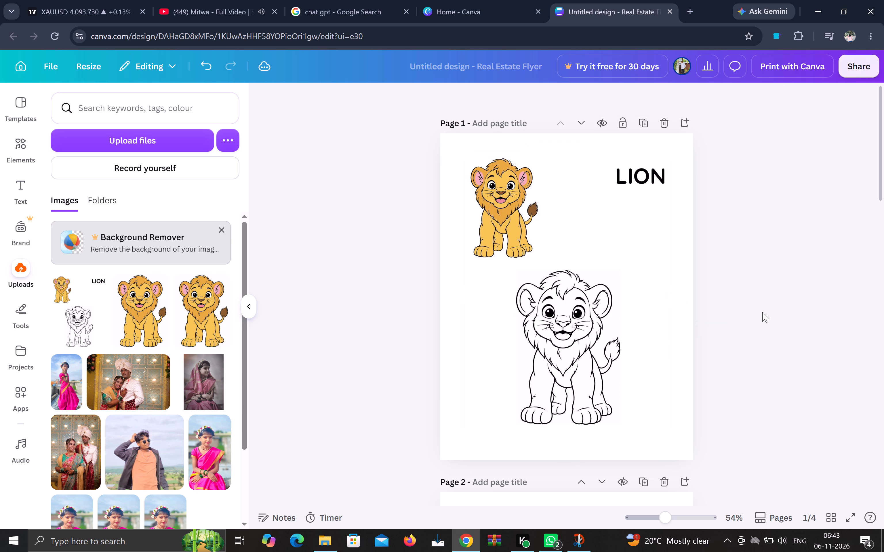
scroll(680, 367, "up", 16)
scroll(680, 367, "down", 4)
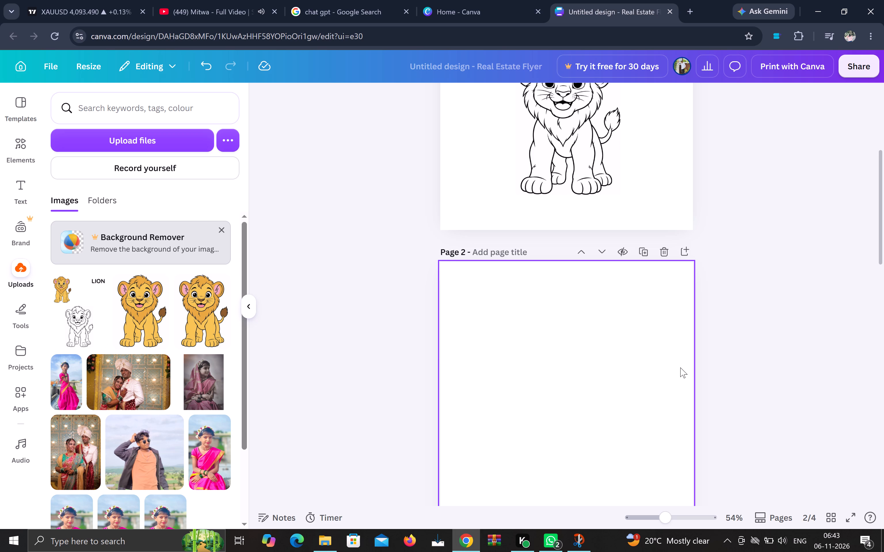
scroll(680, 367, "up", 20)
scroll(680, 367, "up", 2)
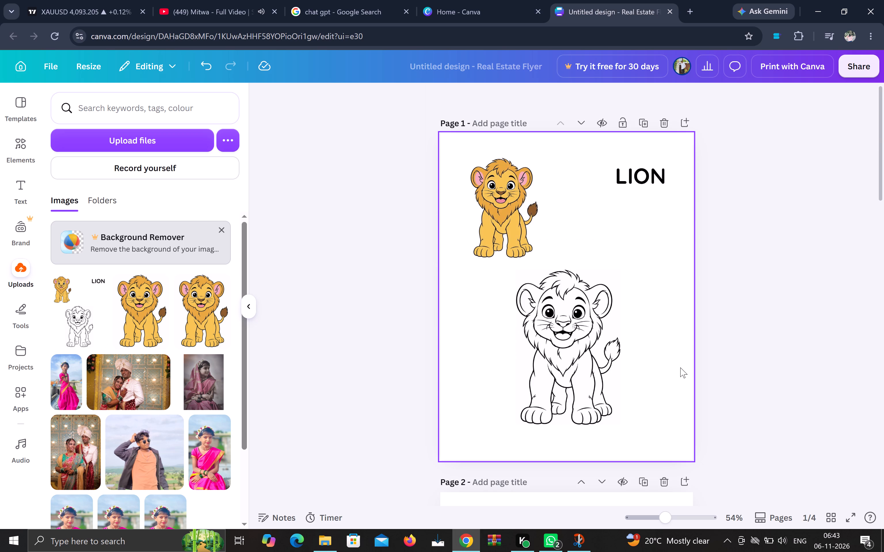
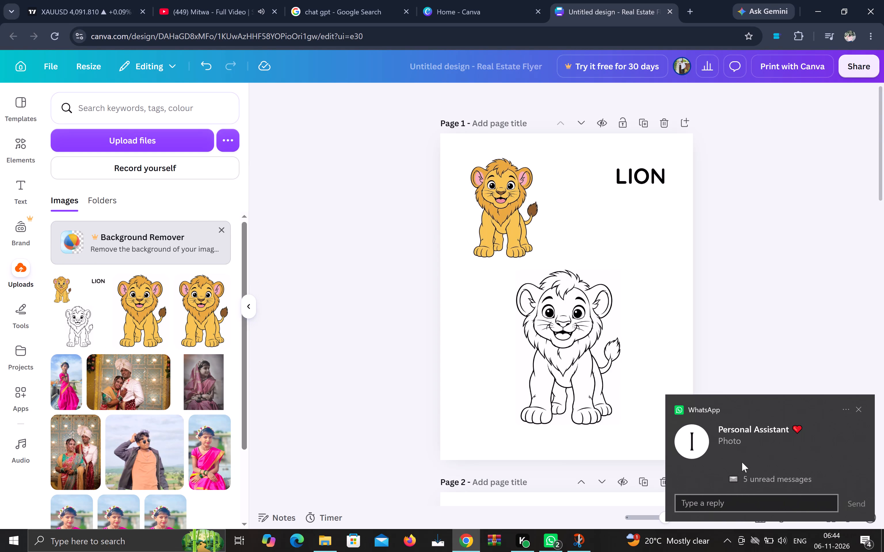
Select the LION coloring page image placed on page 1 of the flyer design.
scroll(342, 297, "up", 9)
scroll(342, 297, "down", 13)
scroll(342, 297, "up", 4)
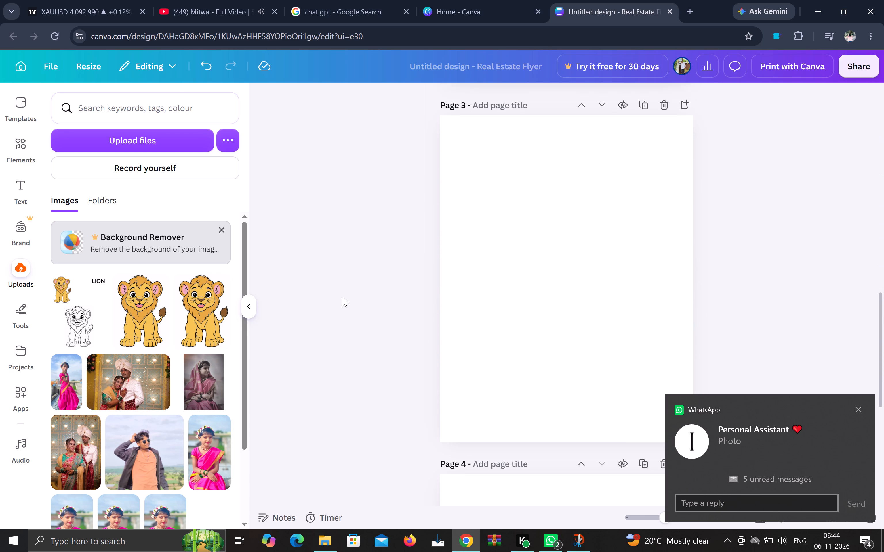
scroll(342, 297, "up", 18)
left_click(530, 329)
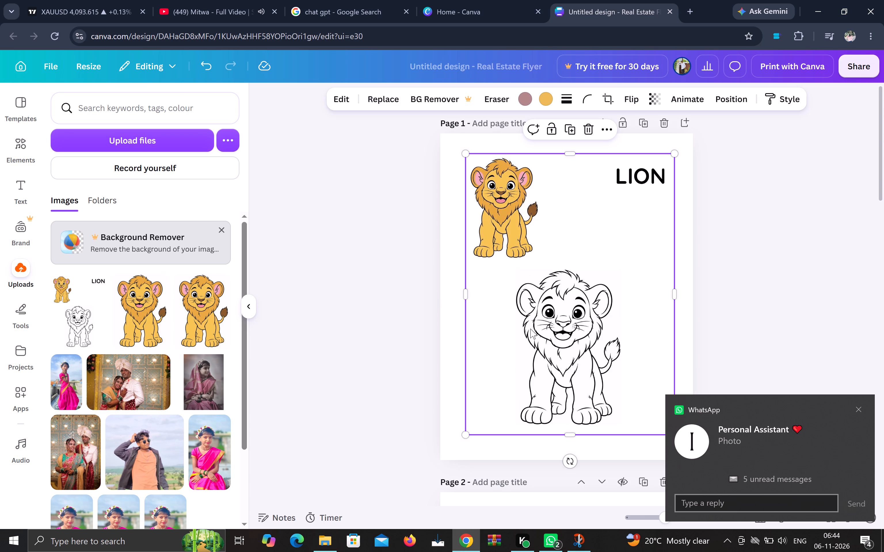
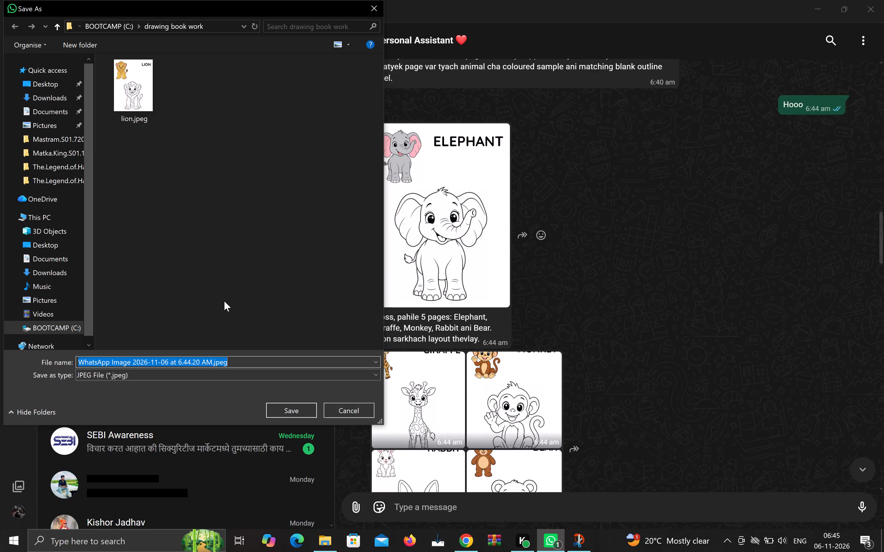
Replace the suggested file name of the ELEPHANT coloring page image with a name beginning "ele" for saving in the "drawing book work" folder.
key("BackSpace")
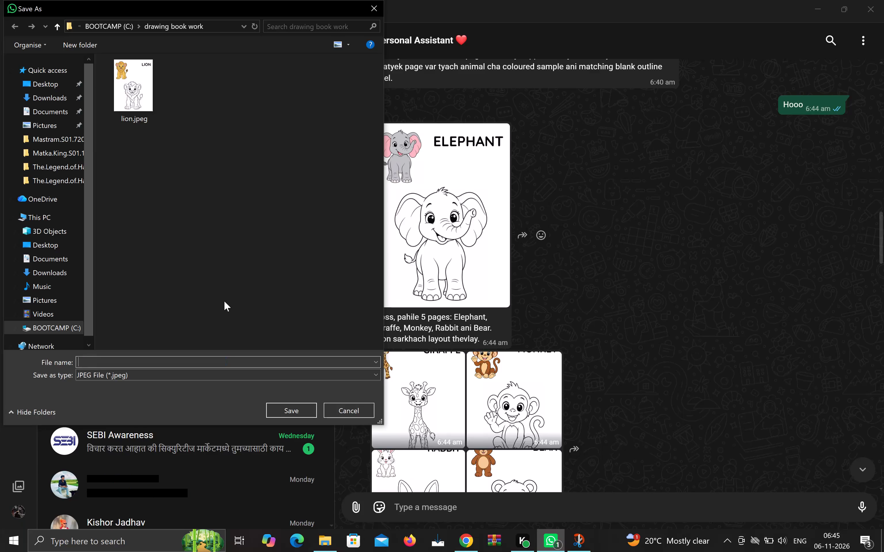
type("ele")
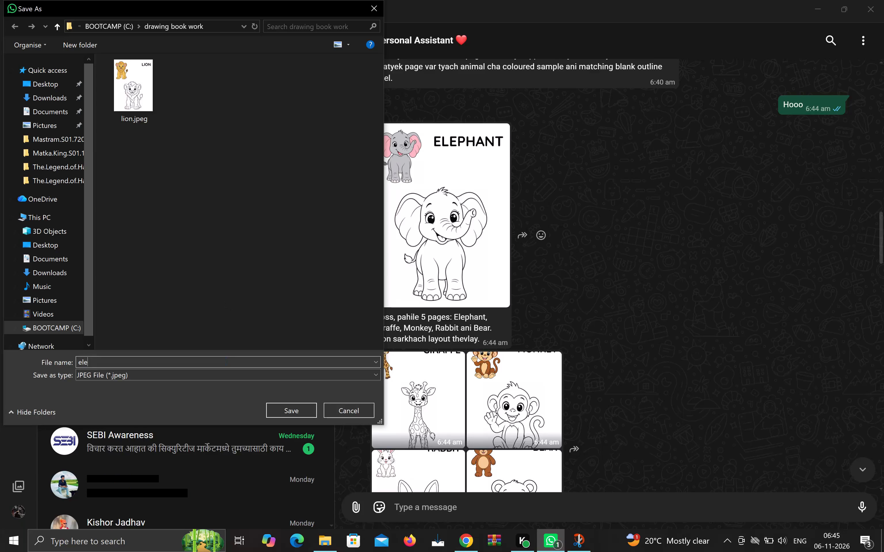
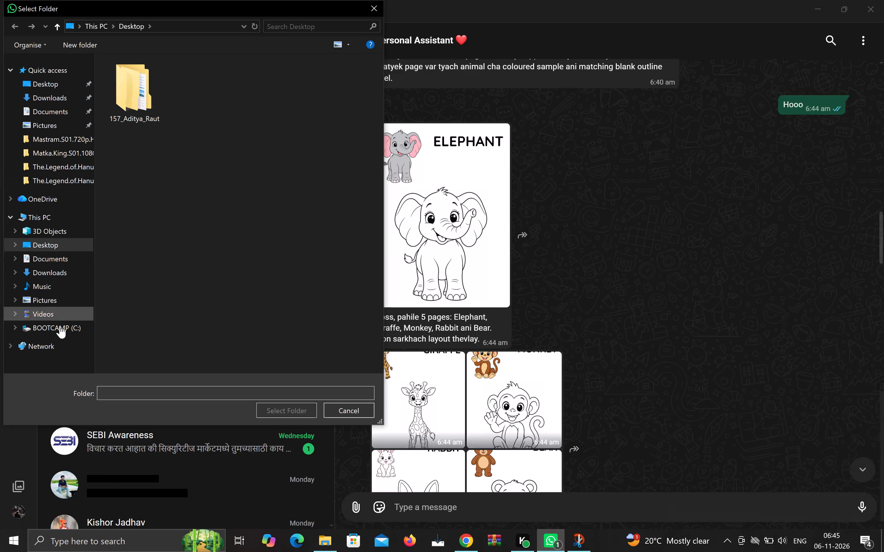
Choose the "drawing book work" folder on the BOOTCAMP (C:) drive as the save location for the received animal coloring pages.
double_click(62, 329)
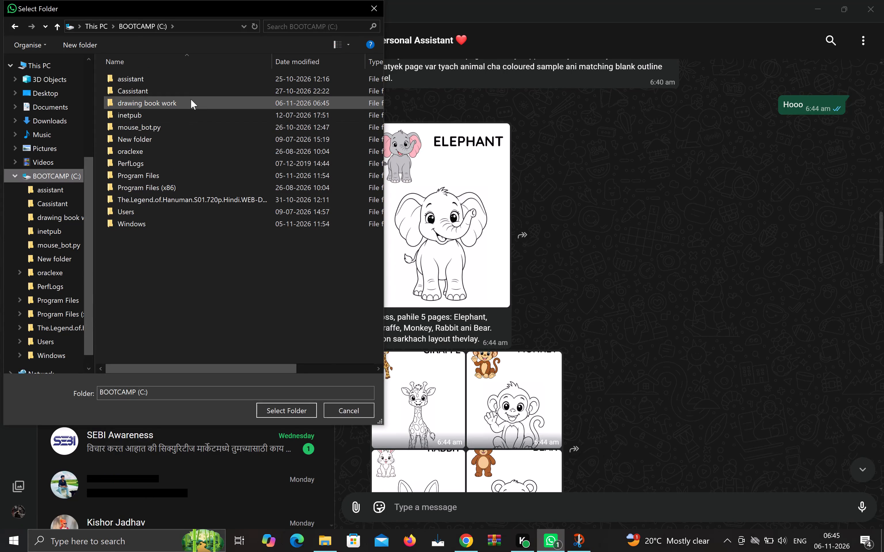
double_click(191, 99)
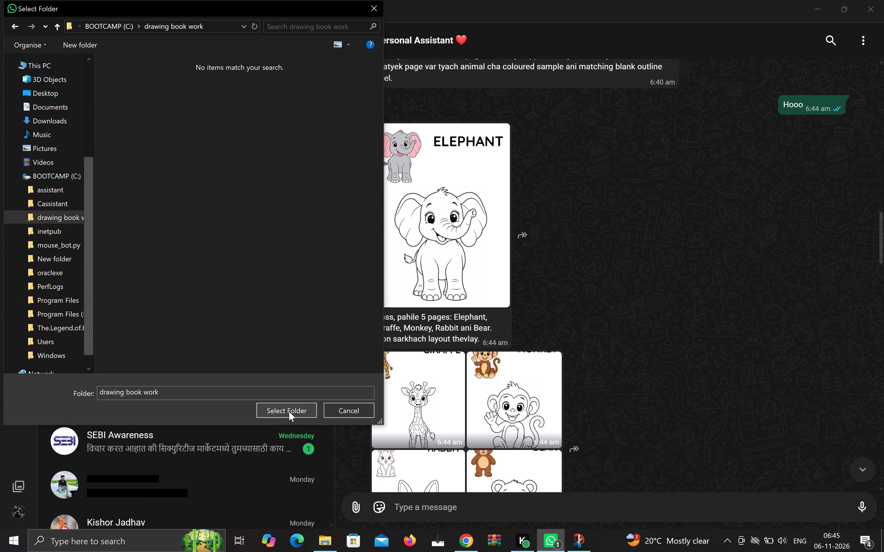
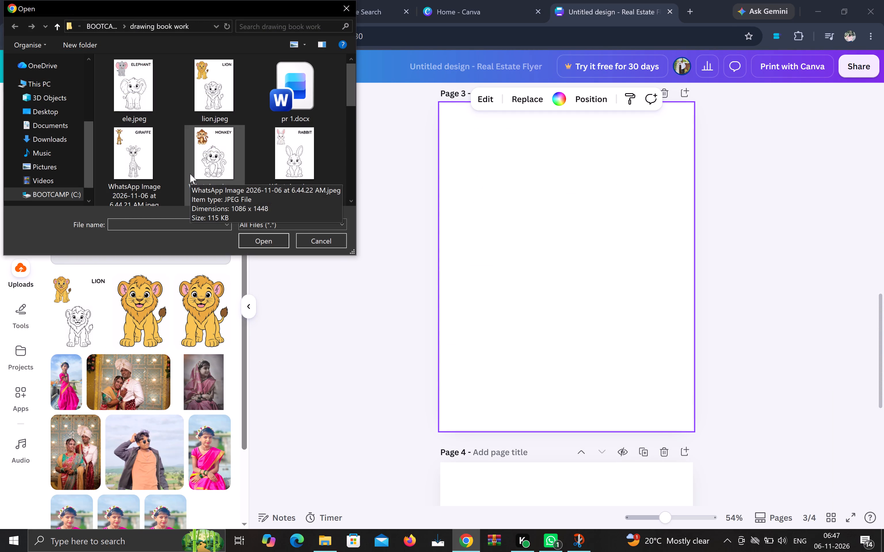
scroll(190, 174, "down", 7)
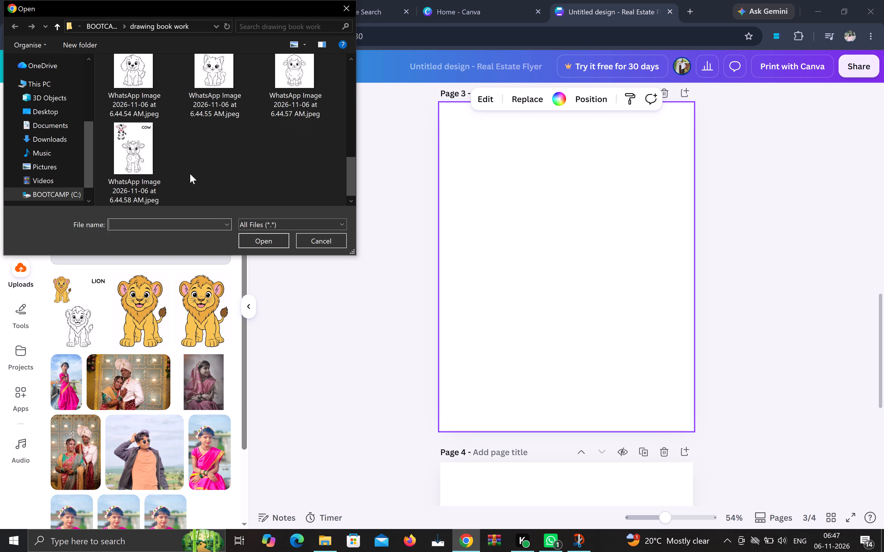
scroll(190, 174, "up", 10)
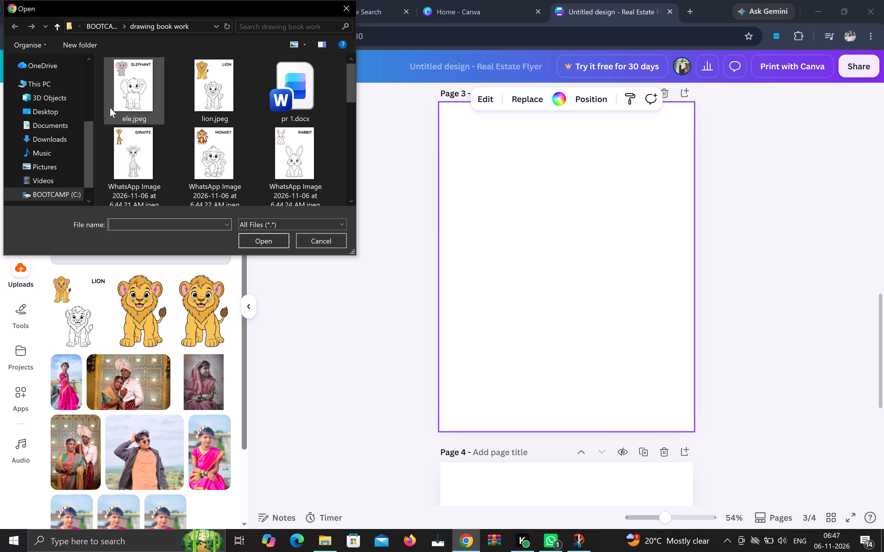
right_click(100, 108)
left_click(100, 108)
right_click(100, 108)
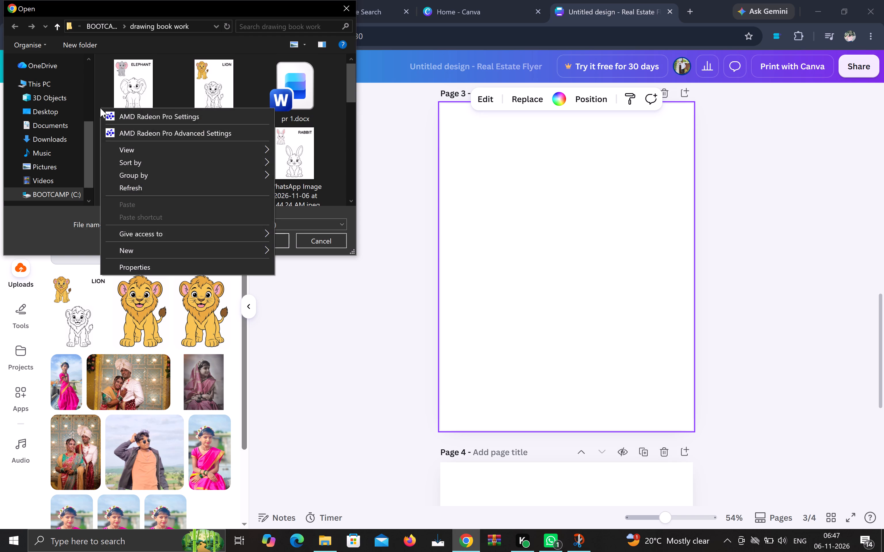
left_click(99, 89)
left_click_drag(99, 89, 243, 201)
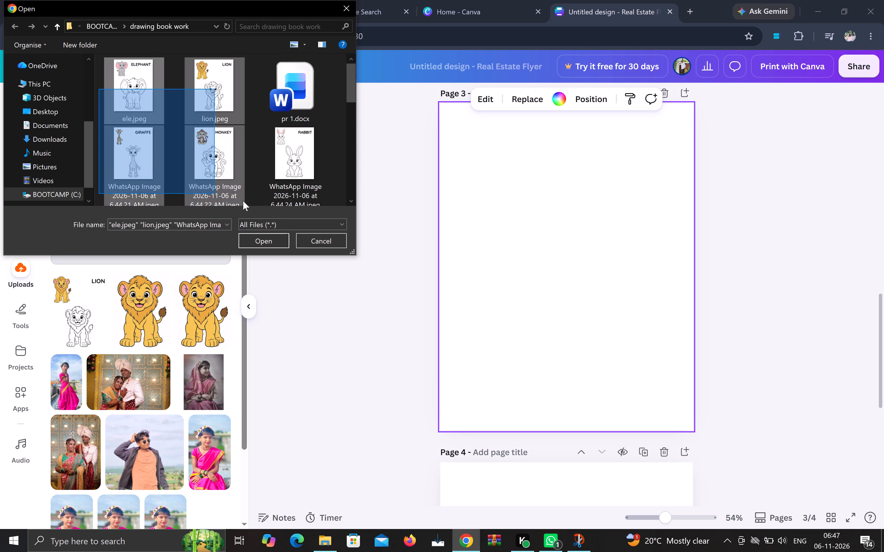
left_click_drag(243, 201, 268, 208)
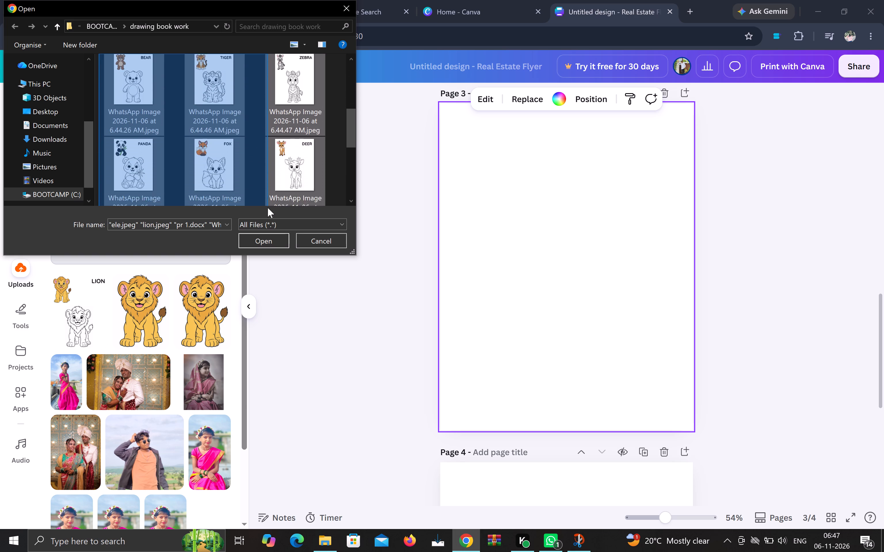
left_click_drag(268, 208, 235, 207)
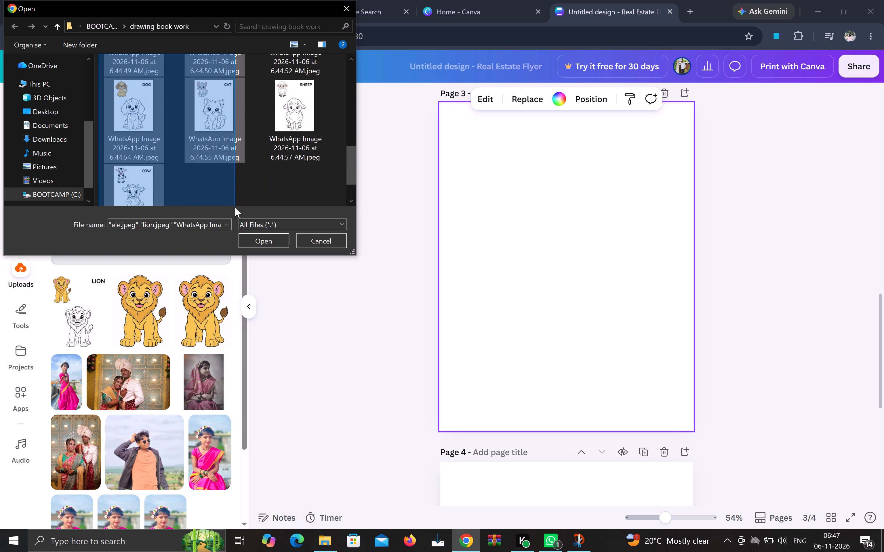
left_click_drag(235, 207, 233, 207)
left_click(258, 244)
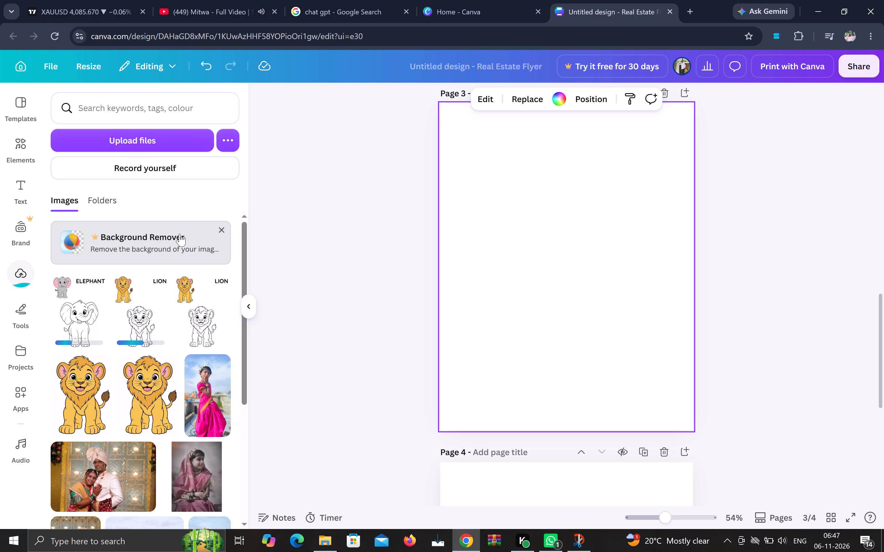
Open the file chooser for uploading another animal coloring page image from the "drawing book work" folder.
left_click(161, 143)
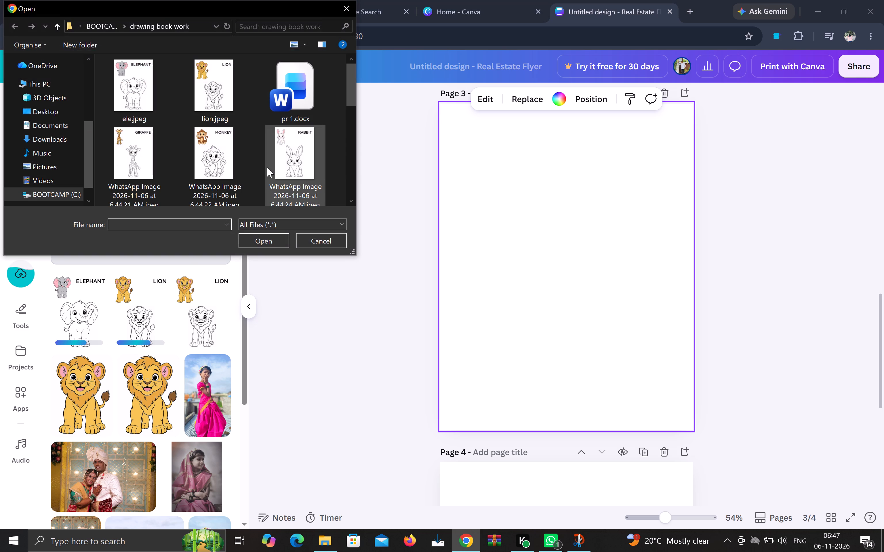
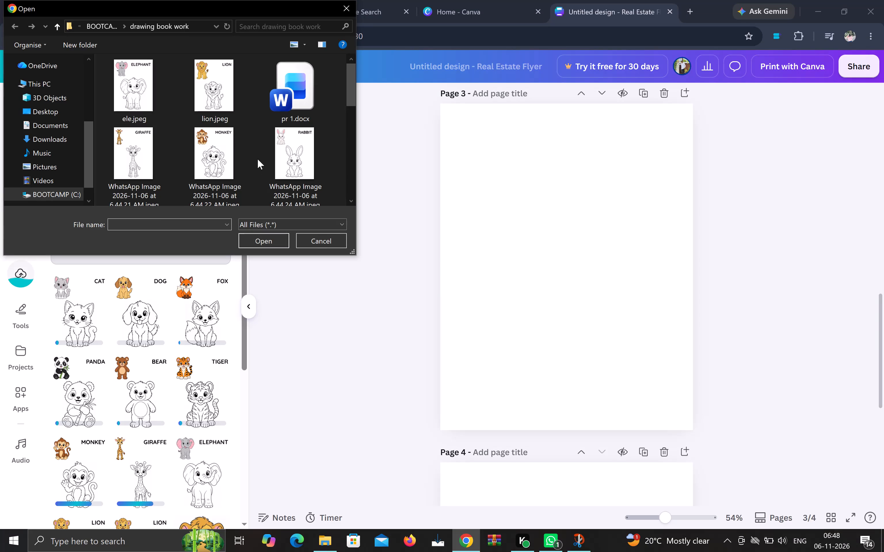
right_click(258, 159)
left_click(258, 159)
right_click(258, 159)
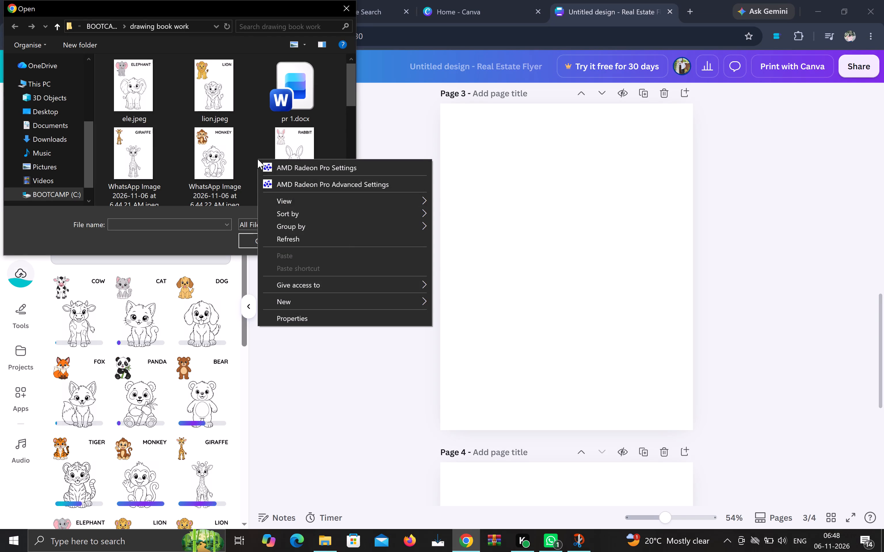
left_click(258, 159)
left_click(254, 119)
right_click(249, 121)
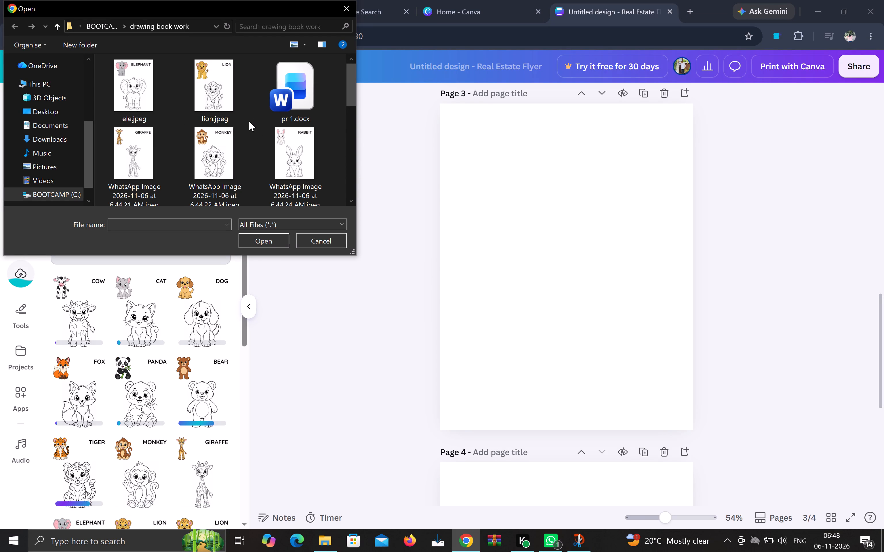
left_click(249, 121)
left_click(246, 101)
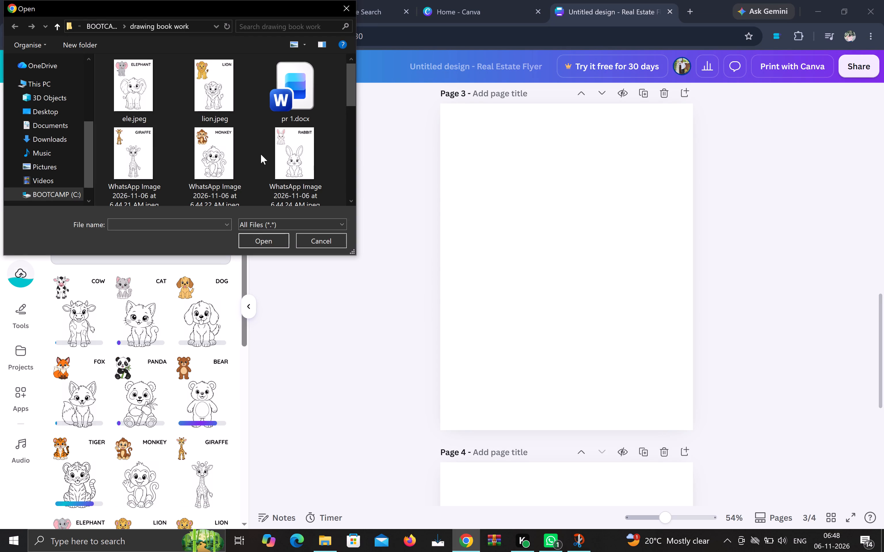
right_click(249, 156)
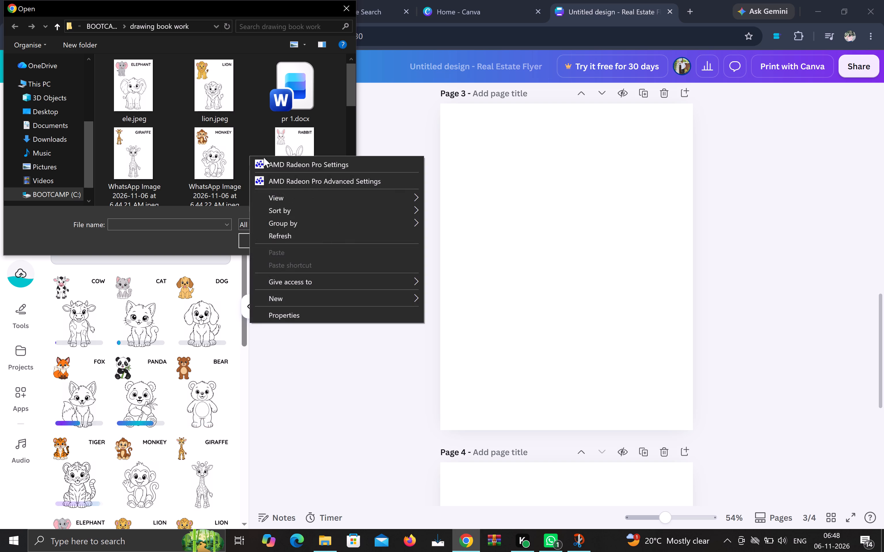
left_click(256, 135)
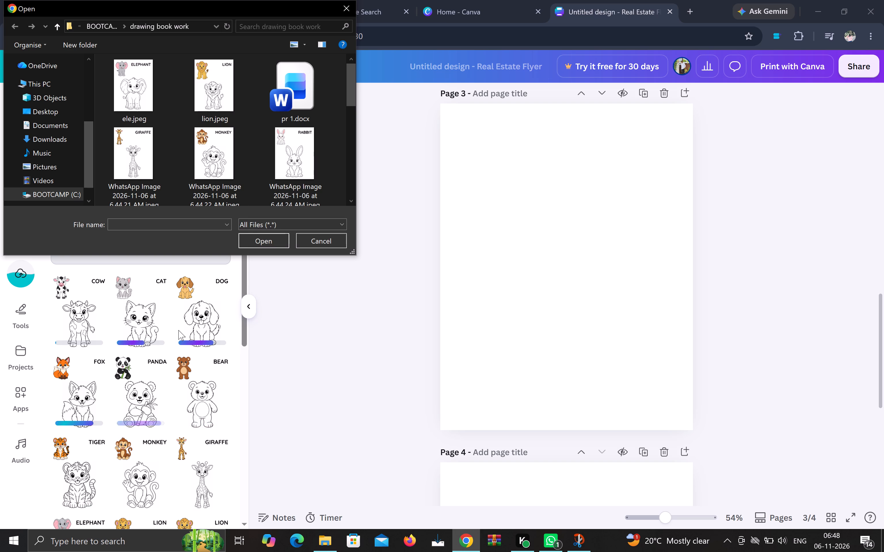
Upload the rabbit coloring page image from the "drawing book work" folder.
scroll(178, 330, "down", 10)
scroll(178, 330, "up", 9)
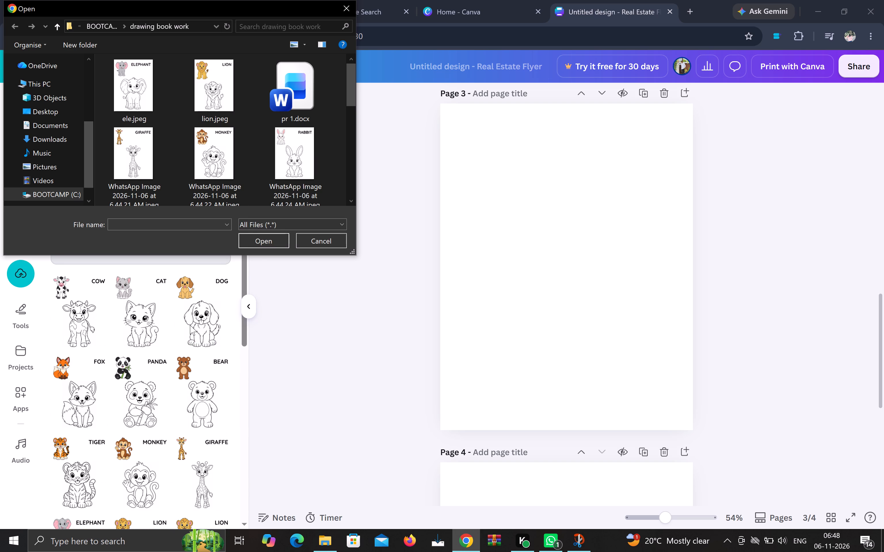
left_click(292, 160)
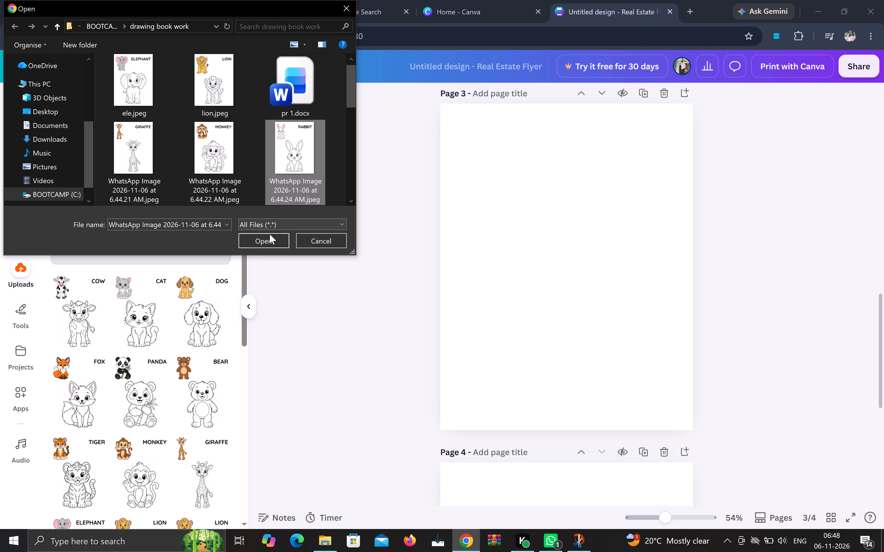
left_click(270, 234)
Reopen the file chooser and look through the "drawing book work" folder for the next animal page to upload.
left_click(183, 140)
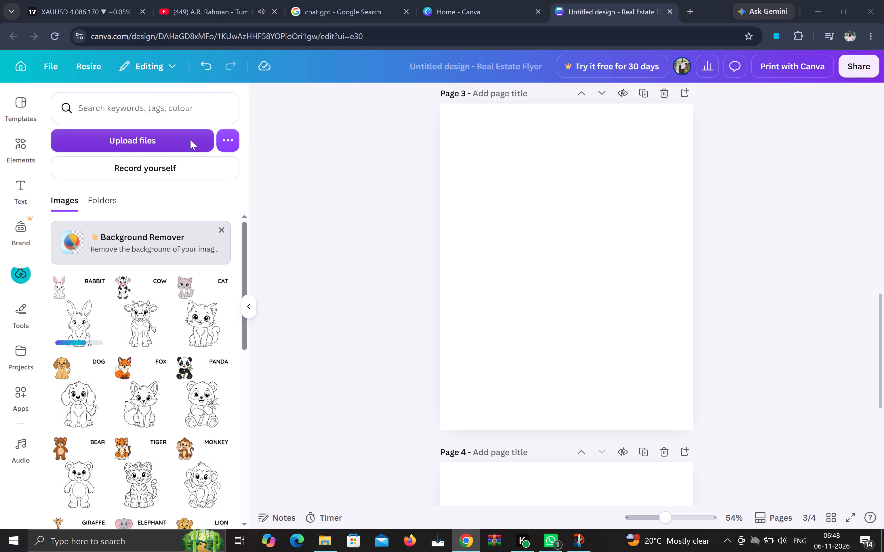
scroll(291, 158, "down", 4)
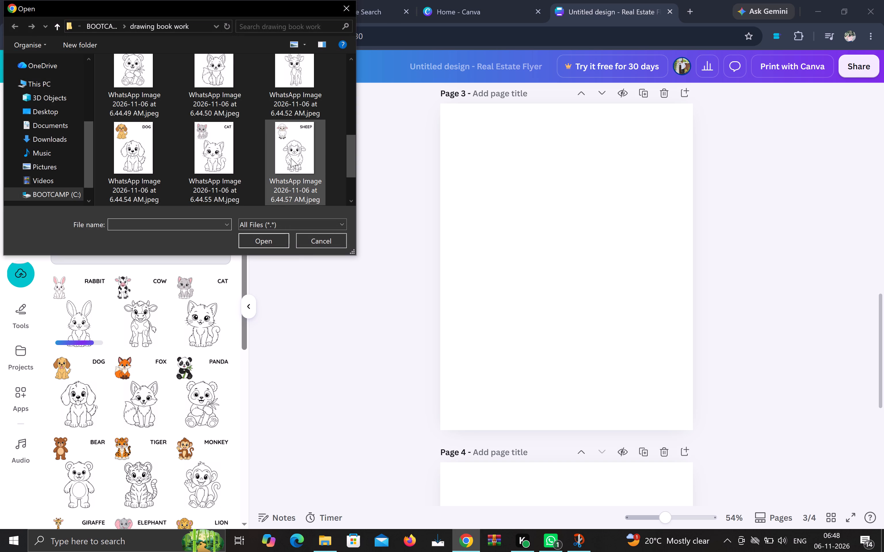
scroll(291, 158, "up", 5)
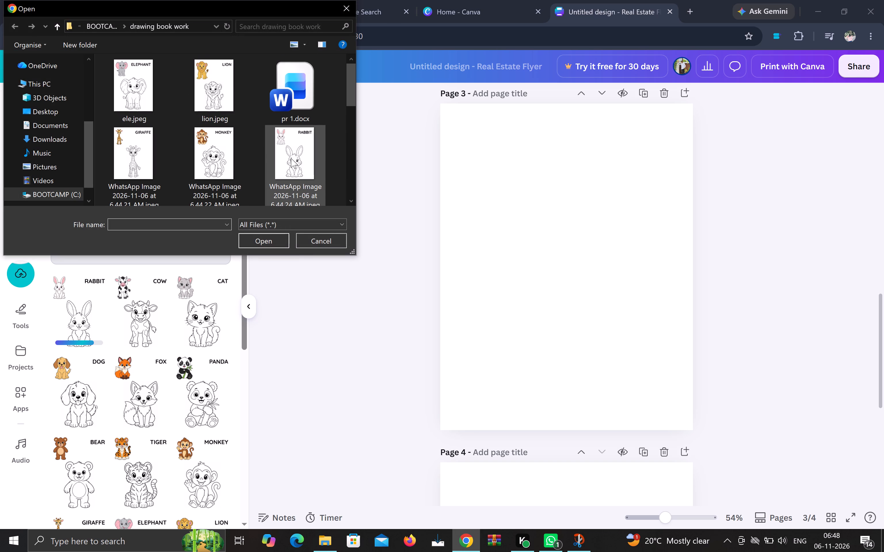
scroll(291, 158, "down", 3)
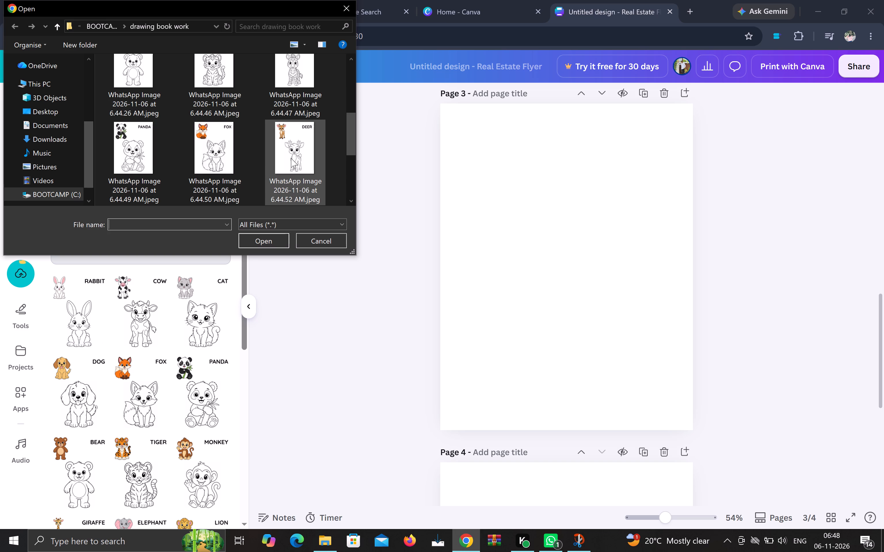
scroll(291, 158, "down", 7)
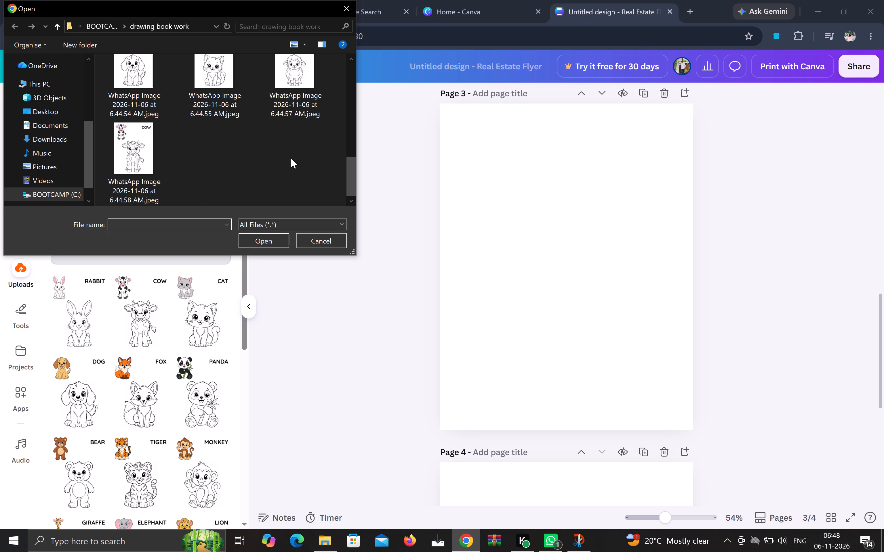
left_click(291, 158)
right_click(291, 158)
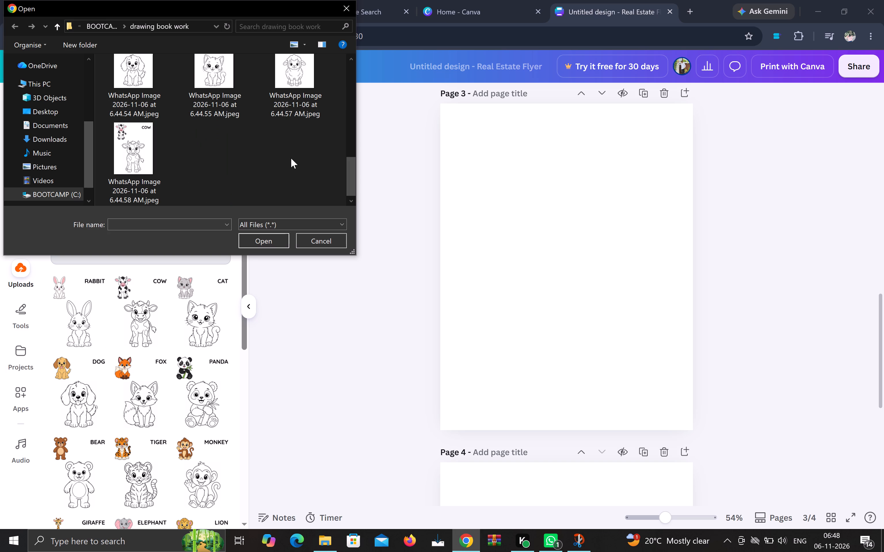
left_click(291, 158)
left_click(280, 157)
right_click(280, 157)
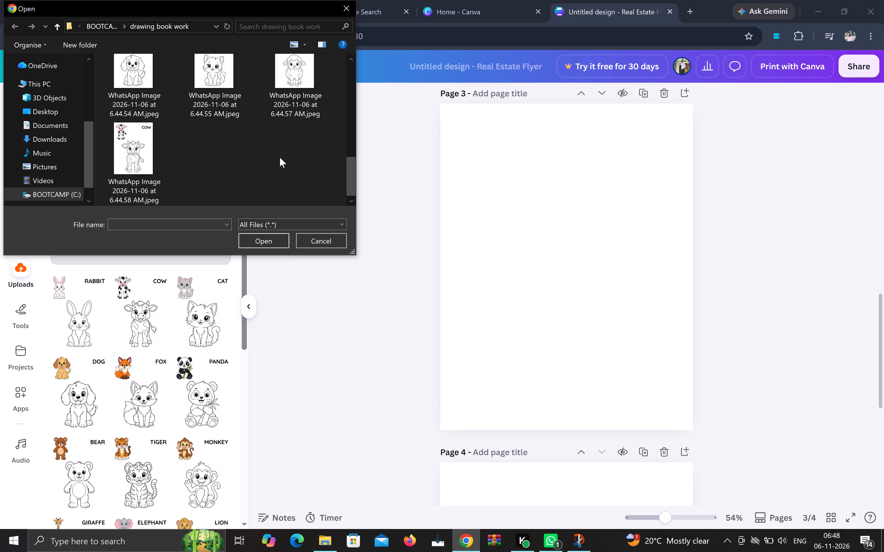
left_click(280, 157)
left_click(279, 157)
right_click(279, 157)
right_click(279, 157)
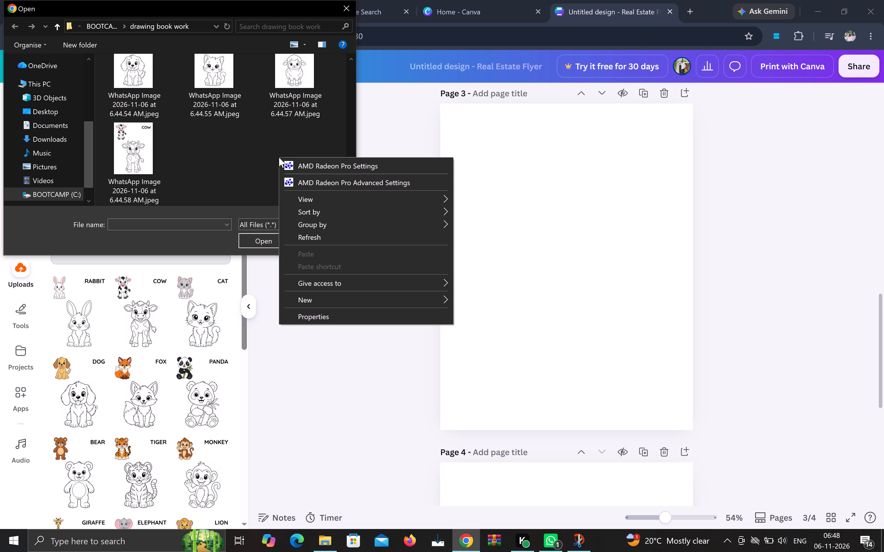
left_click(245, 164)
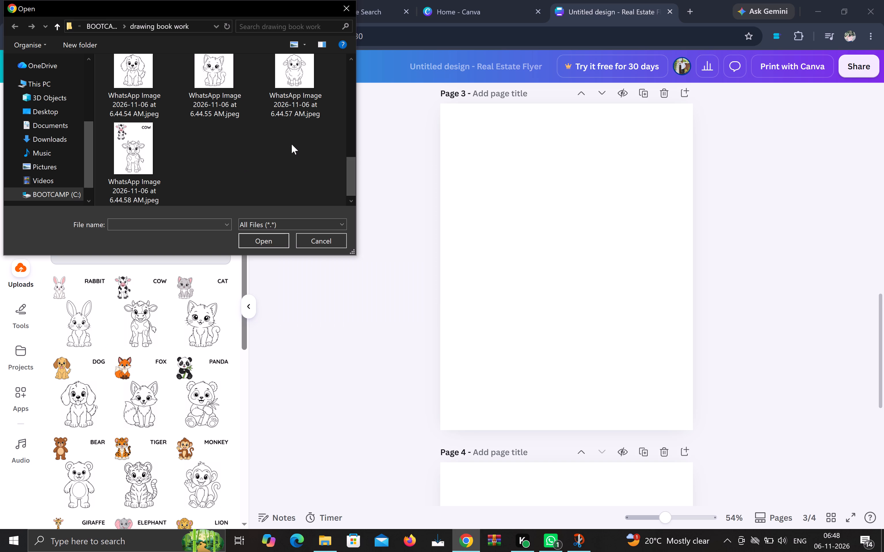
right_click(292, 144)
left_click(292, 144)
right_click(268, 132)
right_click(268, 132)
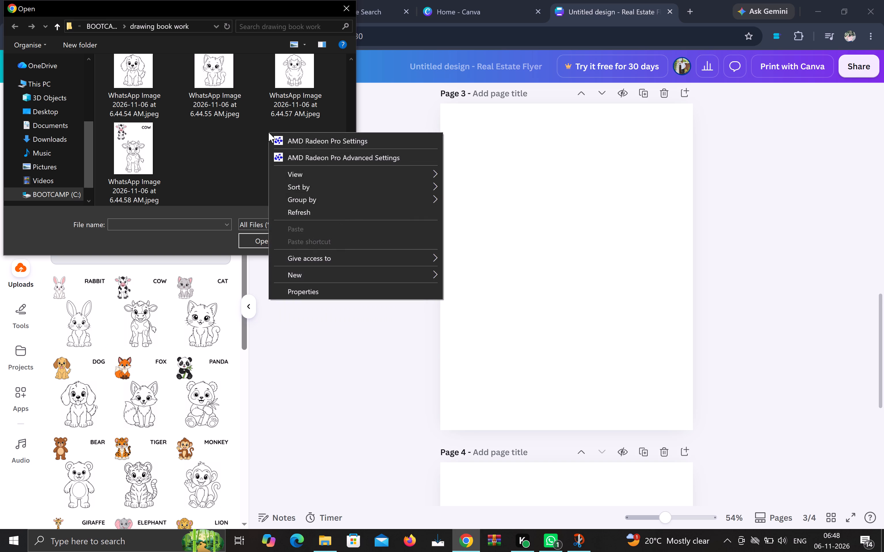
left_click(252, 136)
Find the zebra coloring page image in the "drawing book work" folder and upload it.
scroll(252, 136, "up", 8)
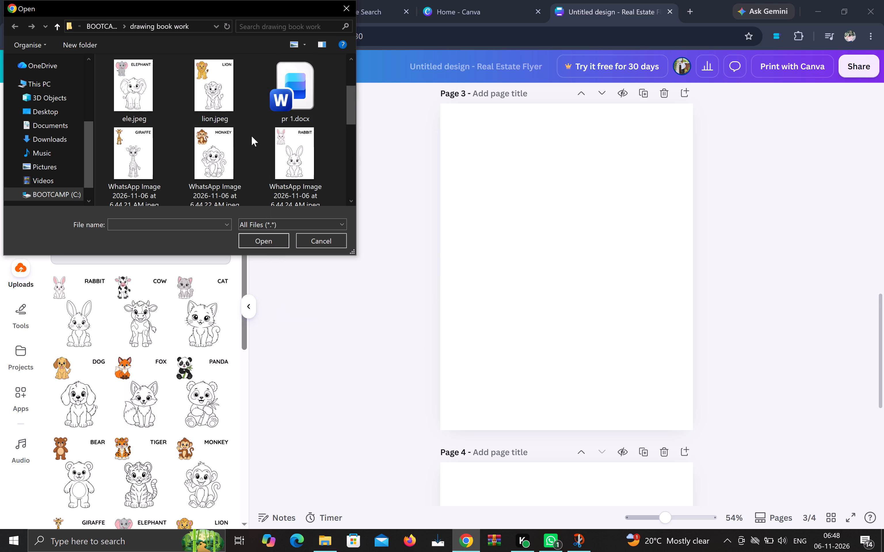
scroll(252, 136, "up", 7)
scroll(252, 136, "down", 4)
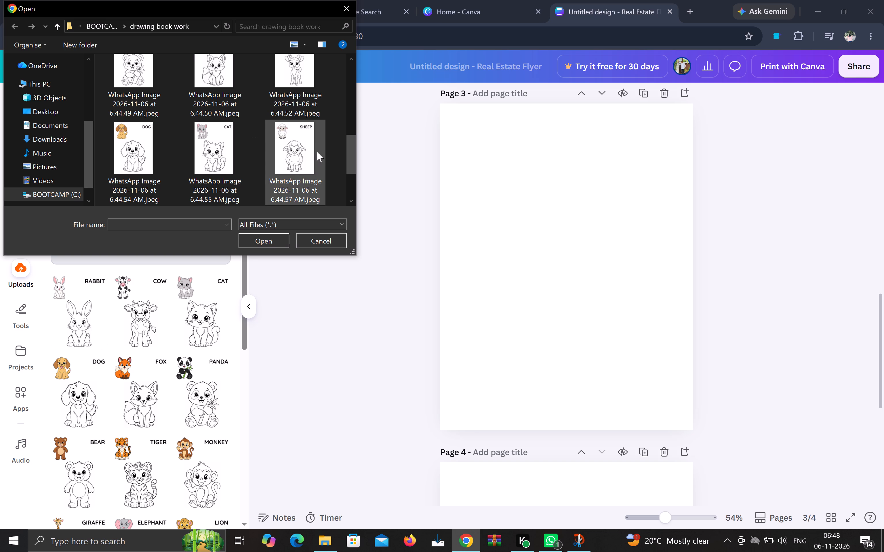
left_click(351, 152)
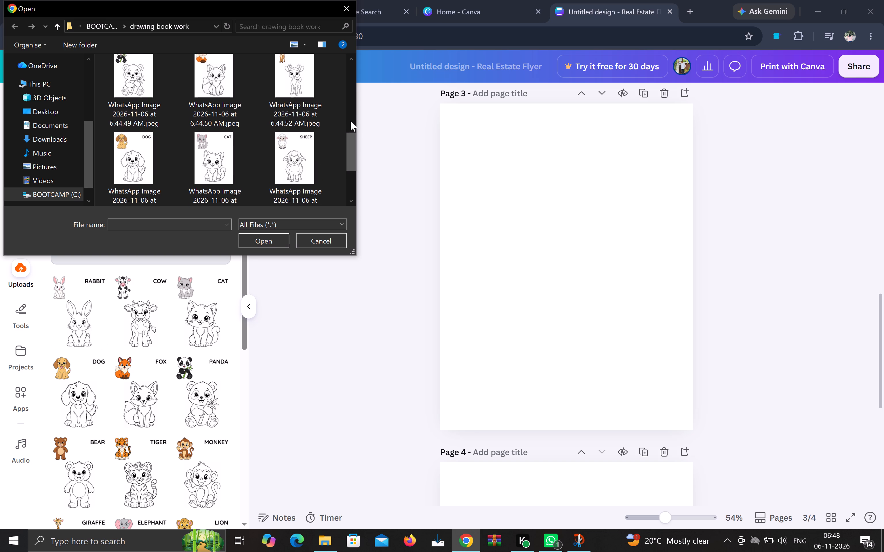
left_click_drag(353, 141, 354, 120)
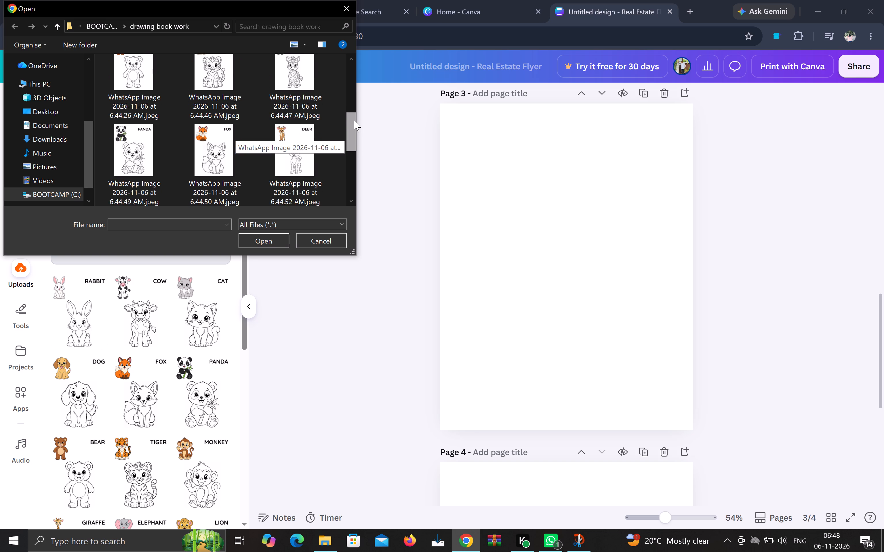
left_click_drag(354, 120, 351, 98)
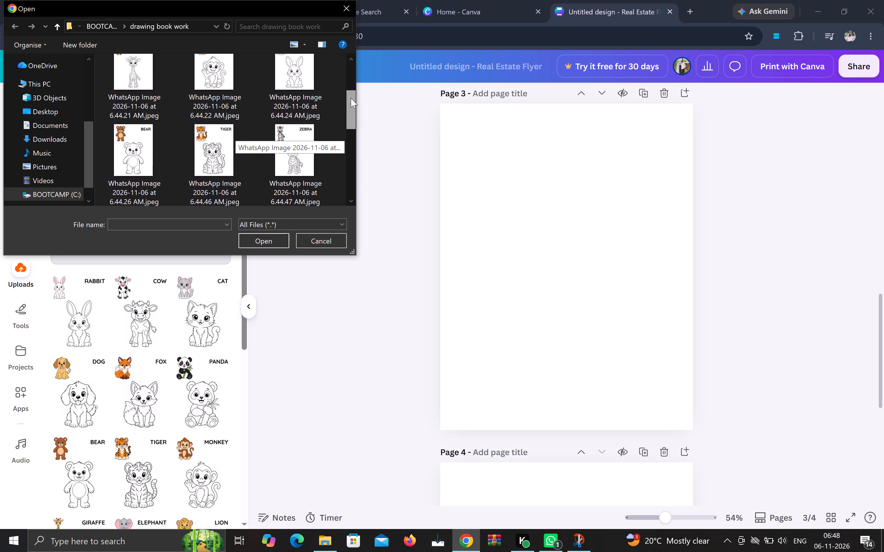
left_click_drag(351, 98, 351, 101)
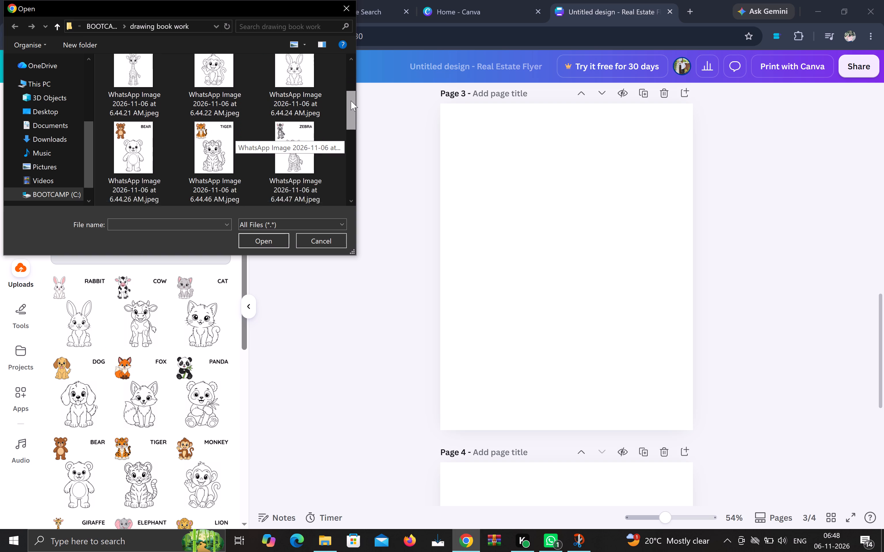
left_click_drag(351, 101, 353, 103)
left_click(305, 144)
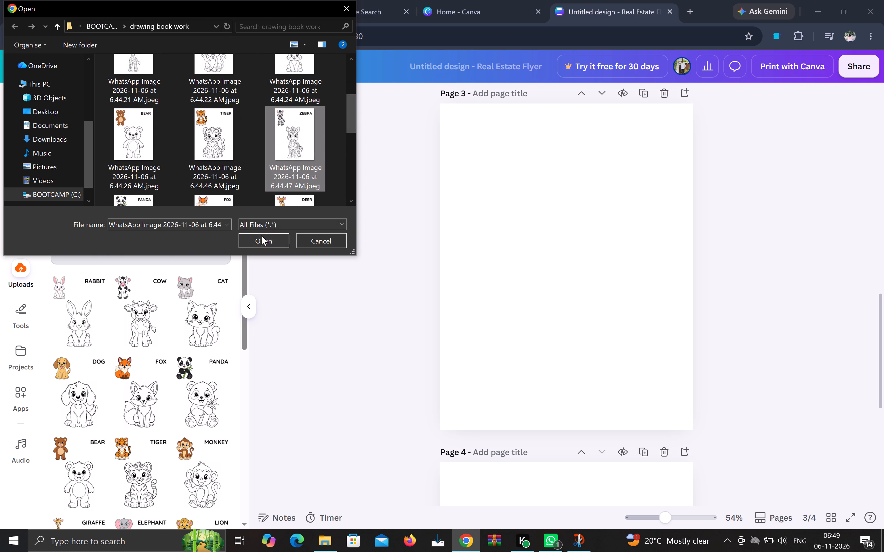
left_click(261, 237)
Upload the deer coloring page image from the "drawing book work" folder.
left_click(193, 137)
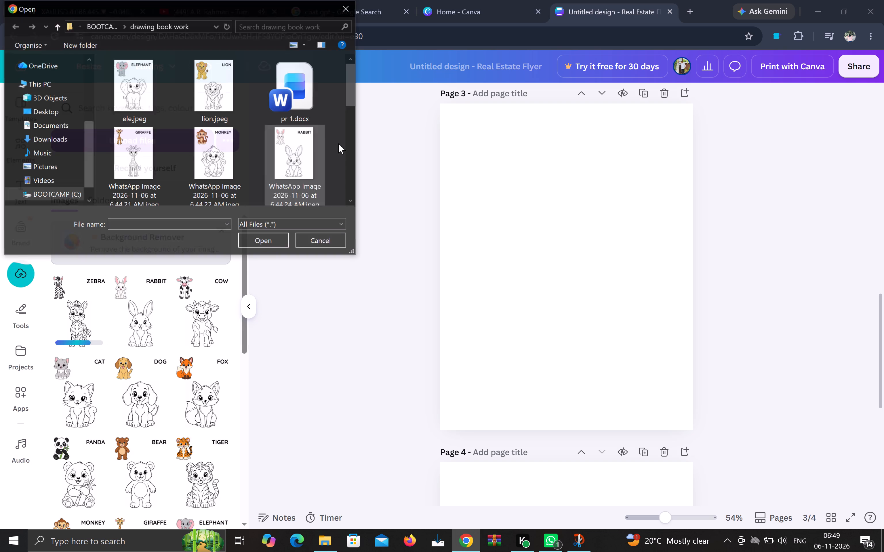
left_click_drag(357, 96, 357, 109)
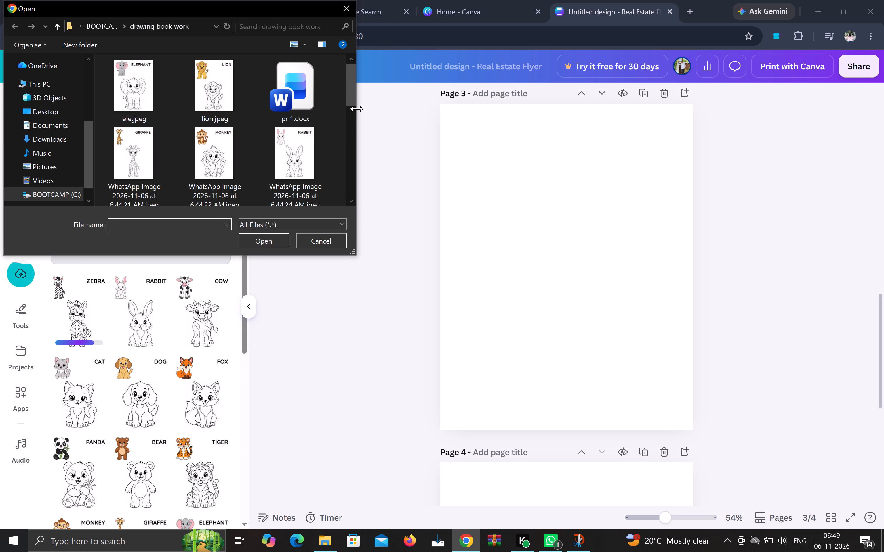
left_click_drag(352, 104, 358, 121)
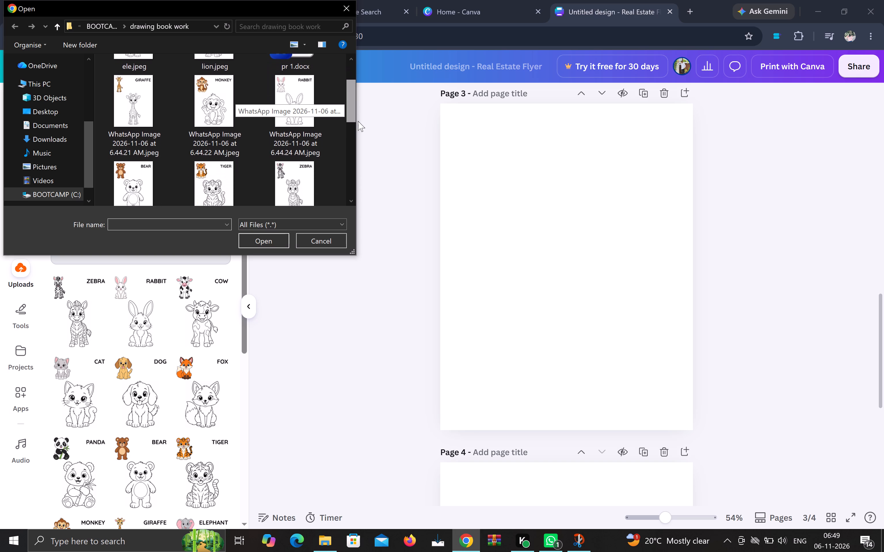
left_click_drag(358, 121, 369, 149)
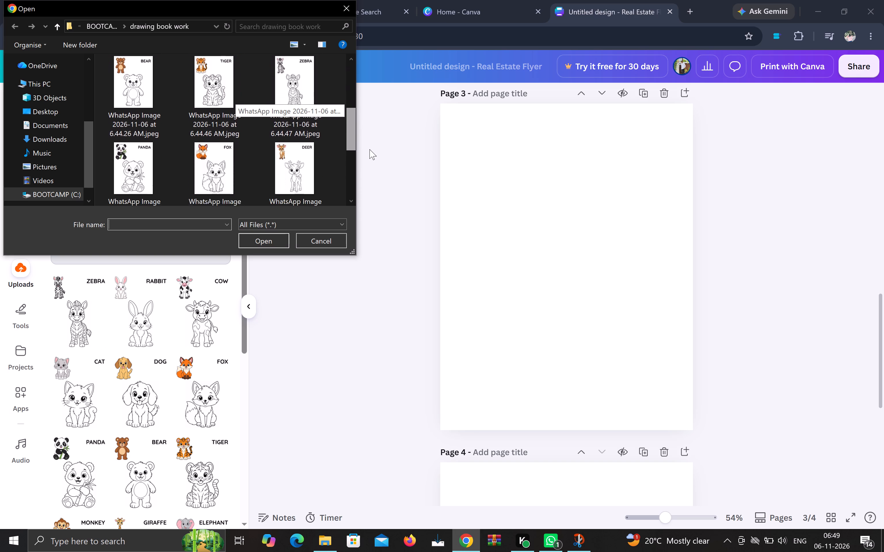
left_click_drag(369, 149, 369, 154)
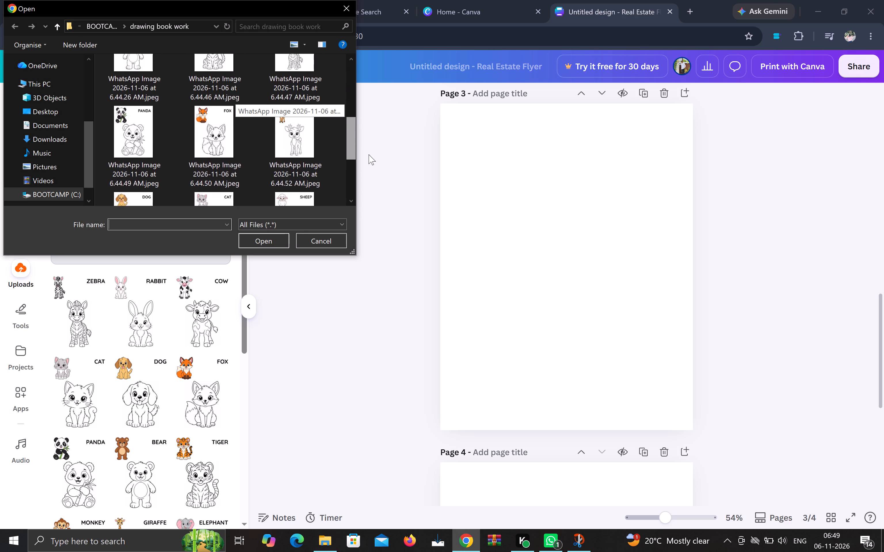
left_click_drag(369, 154, 368, 153)
left_click(314, 157)
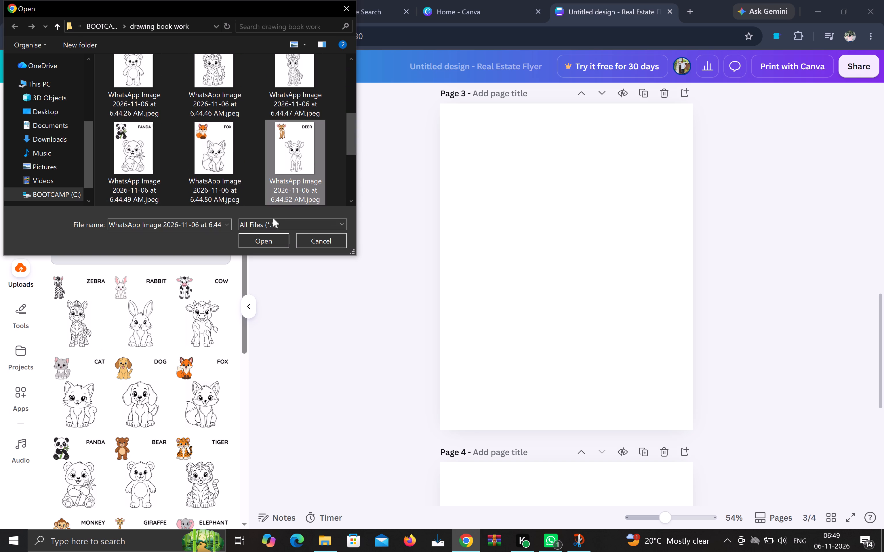
left_click(263, 235)
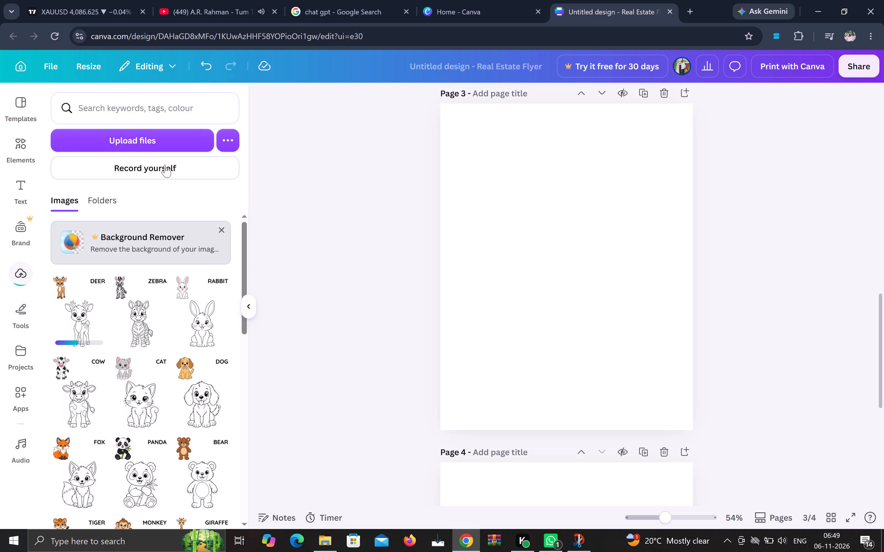
Upload the sheep coloring page image from the "drawing book work" folder.
left_click(151, 137)
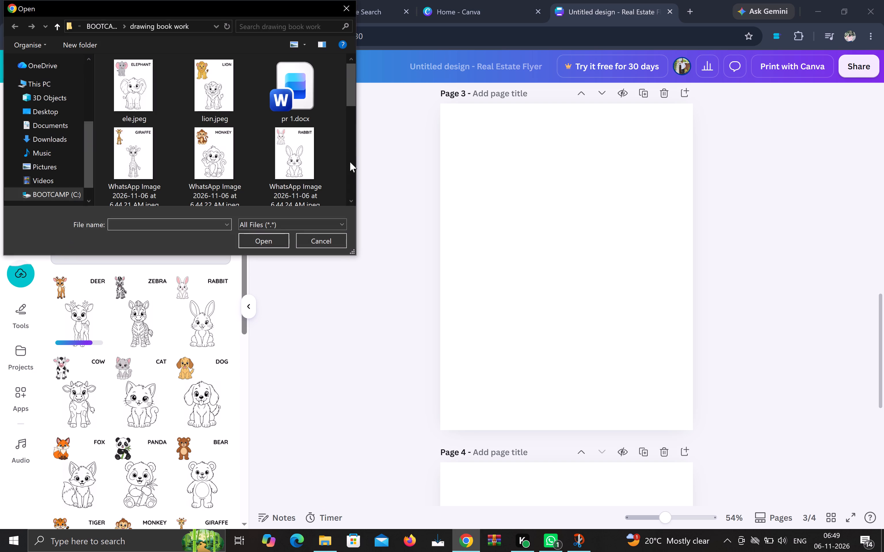
left_click_drag(349, 102, 354, 126)
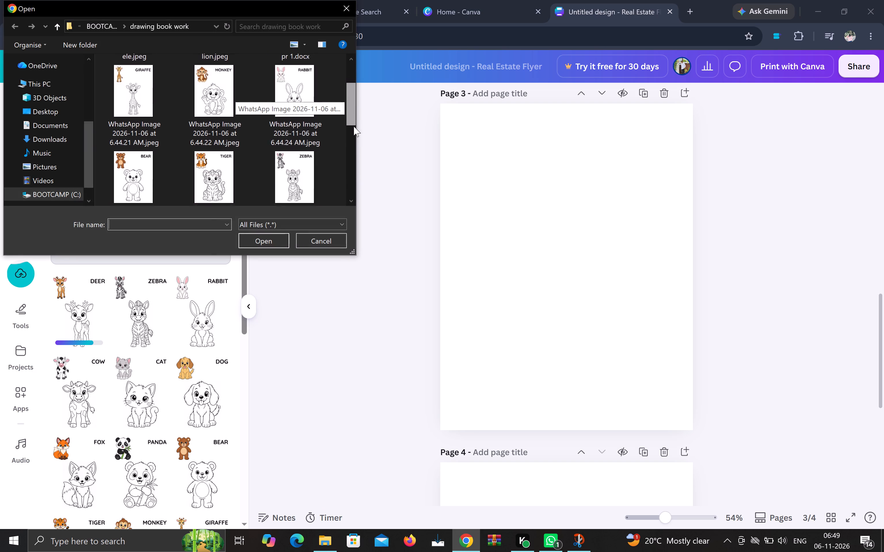
left_click_drag(354, 126, 357, 142)
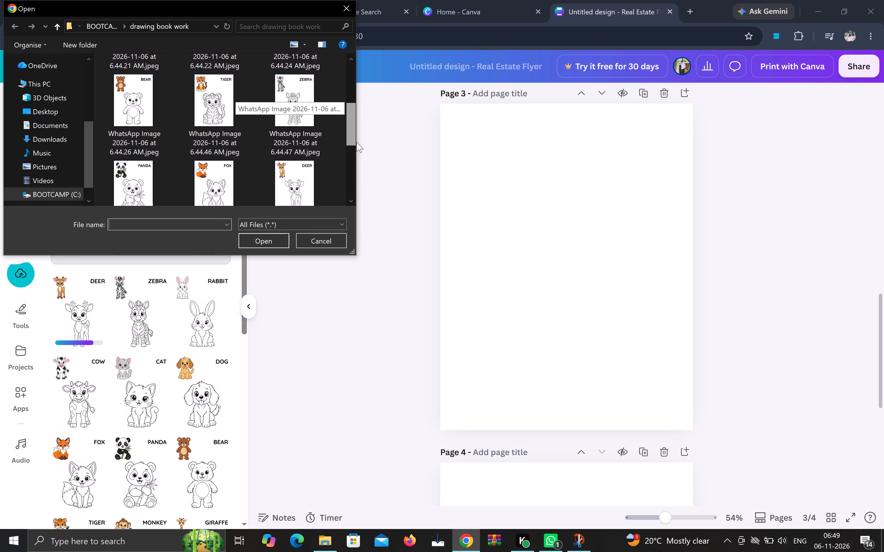
left_click_drag(357, 142, 361, 185)
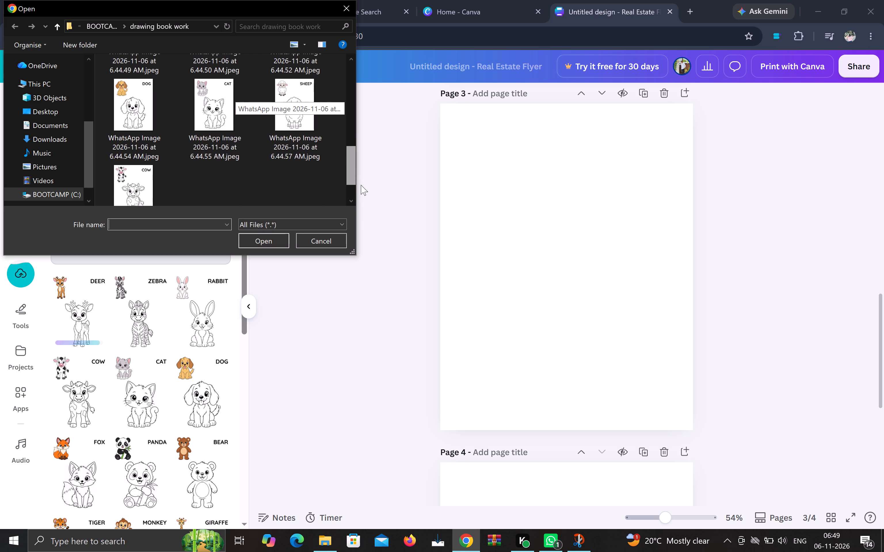
left_click_drag(361, 185, 360, 184)
left_click(304, 132)
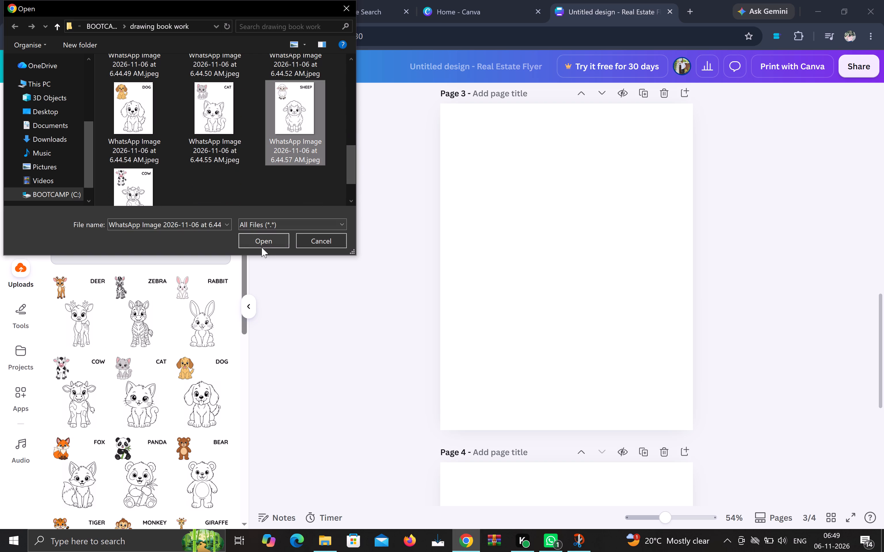
left_click(261, 244)
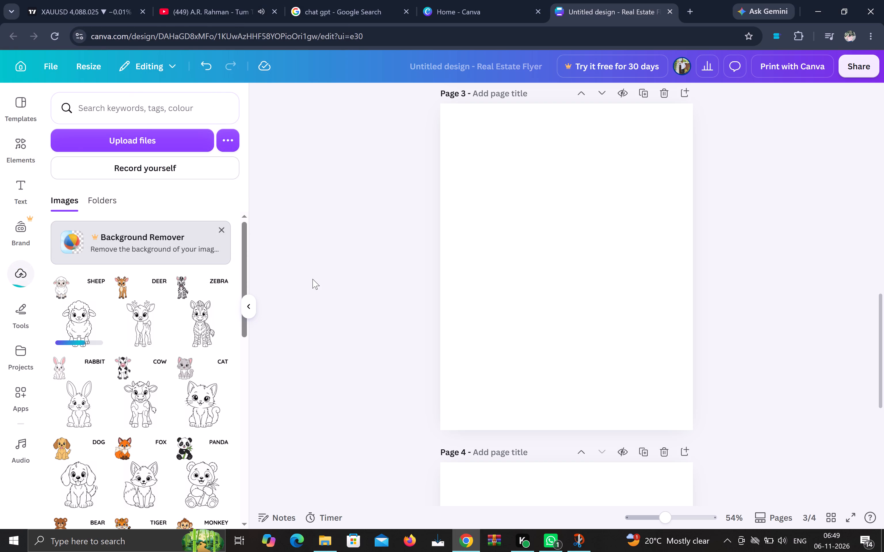
Review the design's pages to check which ones already hold a coloring image and which are blank.
scroll(313, 279, "down", 3)
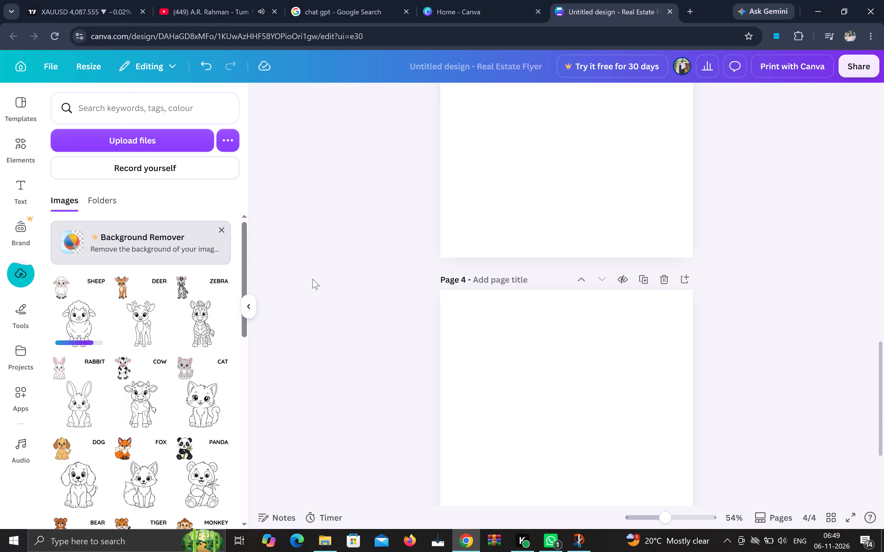
scroll(313, 279, "up", 20)
scroll(313, 279, "up", 4)
scroll(313, 279, "down", 4)
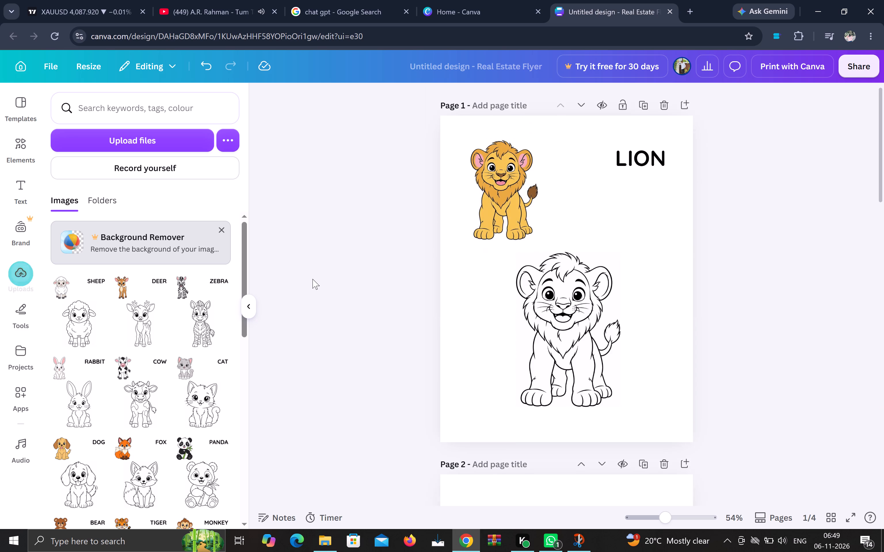
scroll(313, 279, "down", 7)
scroll(313, 279, "up", 3)
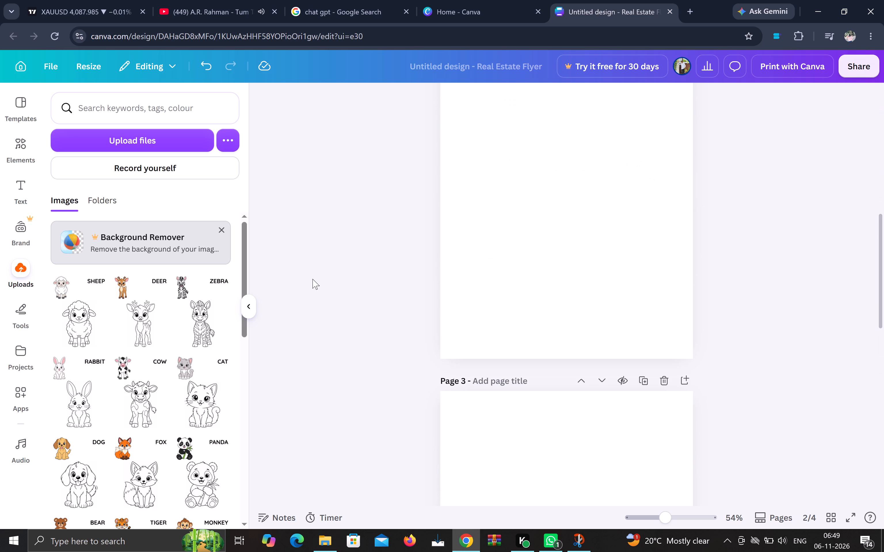
scroll(313, 279, "up", 3)
scroll(313, 279, "right", 1)
scroll(313, 279, "up", 3)
scroll(313, 279, "right", 1)
scroll(313, 279, "up", 1)
scroll(313, 279, "right", 1)
scroll(313, 279, "up", 6)
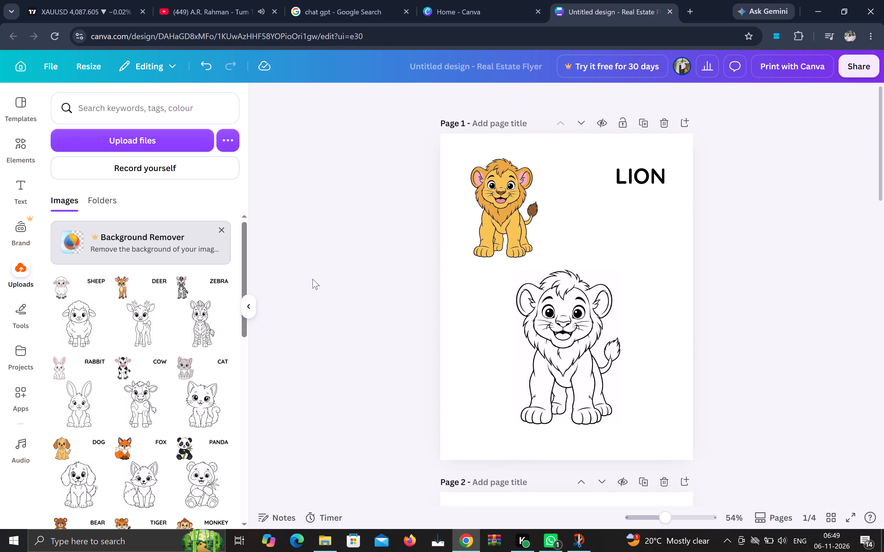
Add the uploaded elephant coloring image to the blank page 3.
scroll(313, 279, "down", 11)
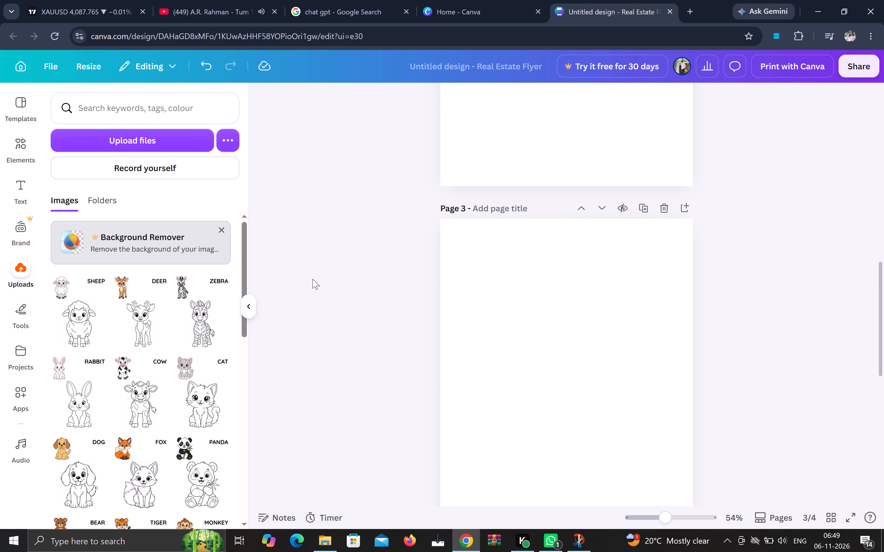
scroll(313, 279, "down", 2)
left_click(494, 255)
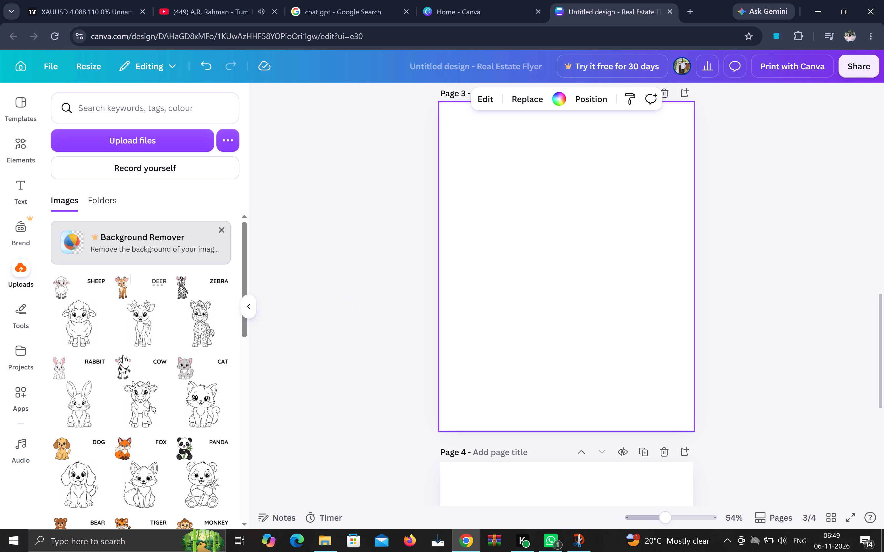
scroll(119, 368, "down", 3)
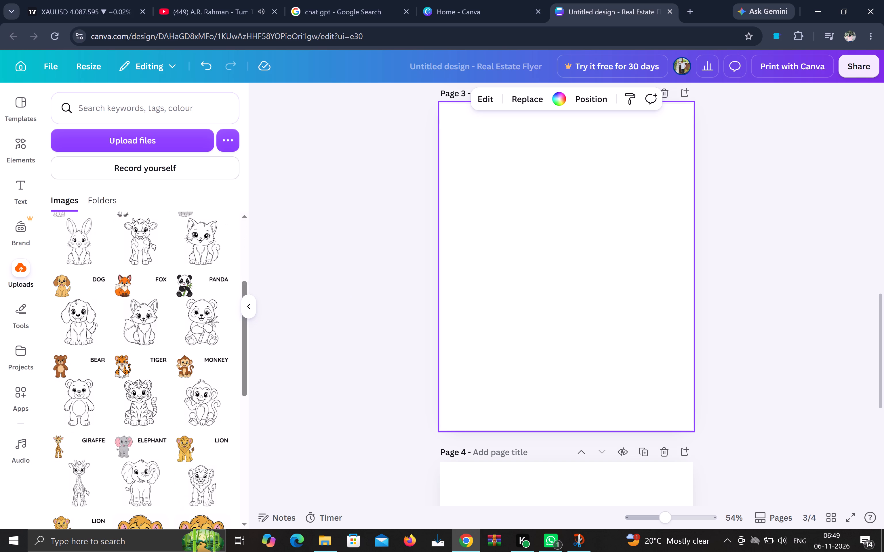
scroll(119, 368, "down", 2)
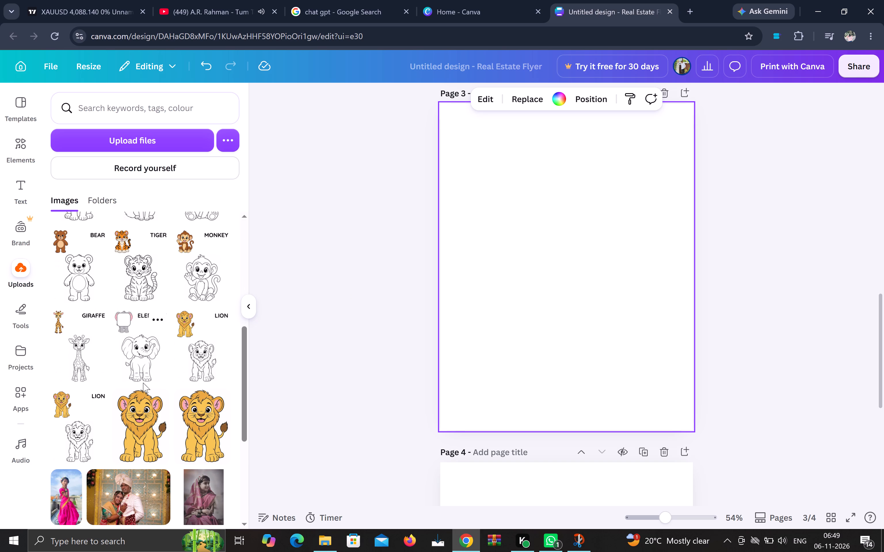
left_click(136, 358)
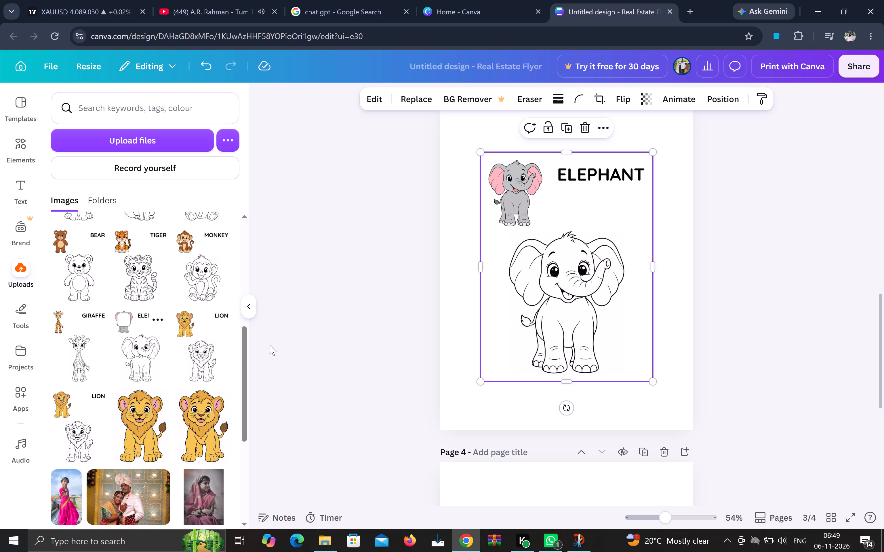
Extend the top edge of the elephant image up to the top of page 3.
left_click_drag(743, 245, 748, 359)
left_click_drag(721, 234, 725, 259)
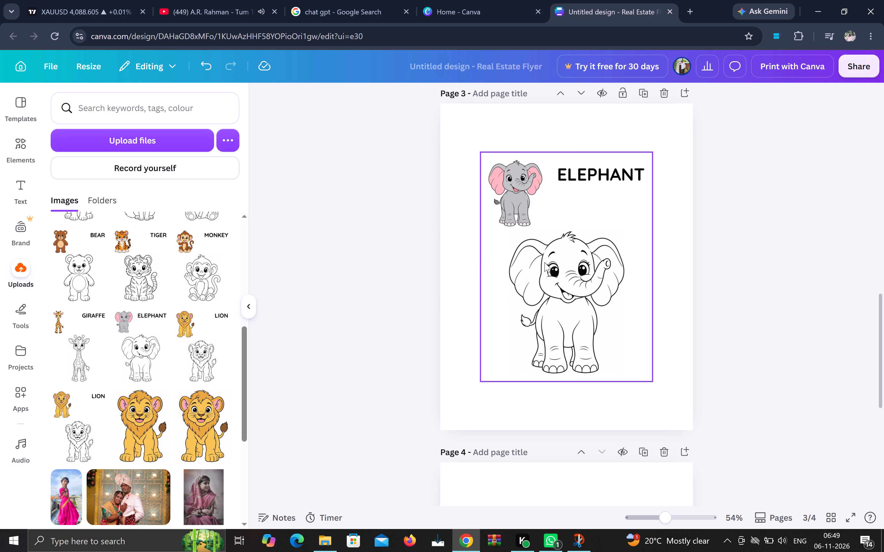
left_click(544, 262)
left_click_drag(563, 152, 557, 133)
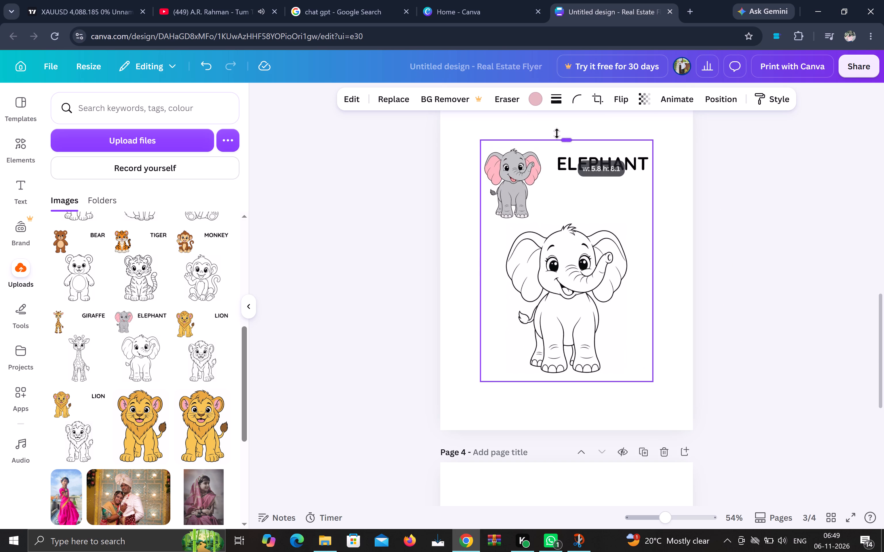
left_click_drag(557, 133, 548, 106)
left_click(834, 227)
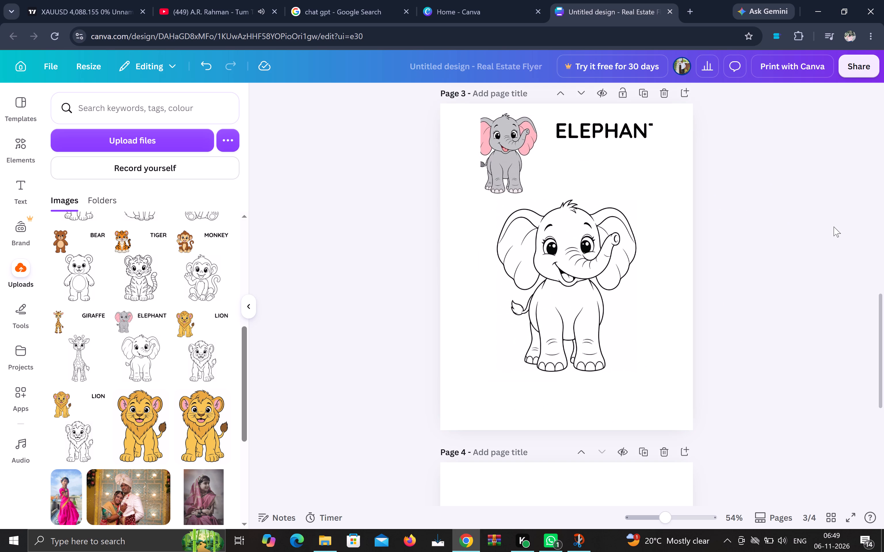
Widen the elephant image on page 3 on both sides to a width of about 7.5 so the full ELEPHANT title fits.
scroll(834, 227, "up", 3)
scroll(834, 227, "down", 1)
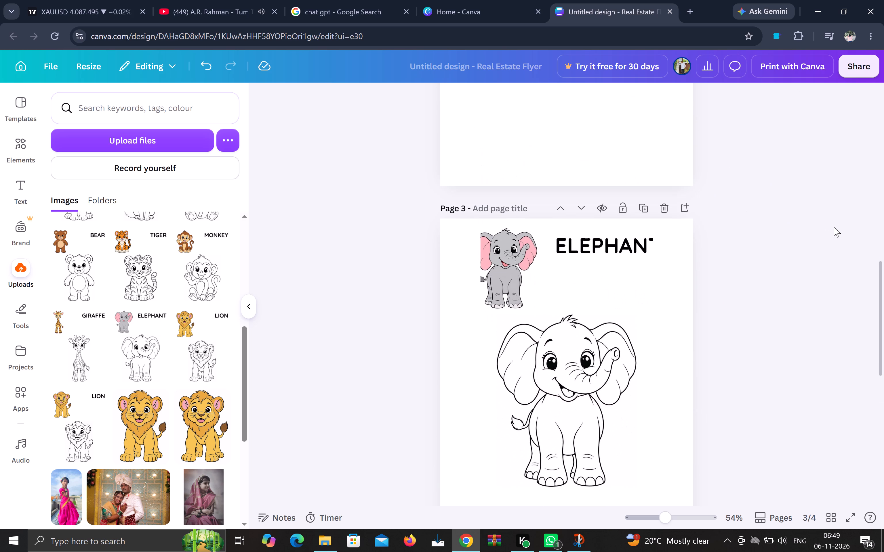
left_click(570, 336)
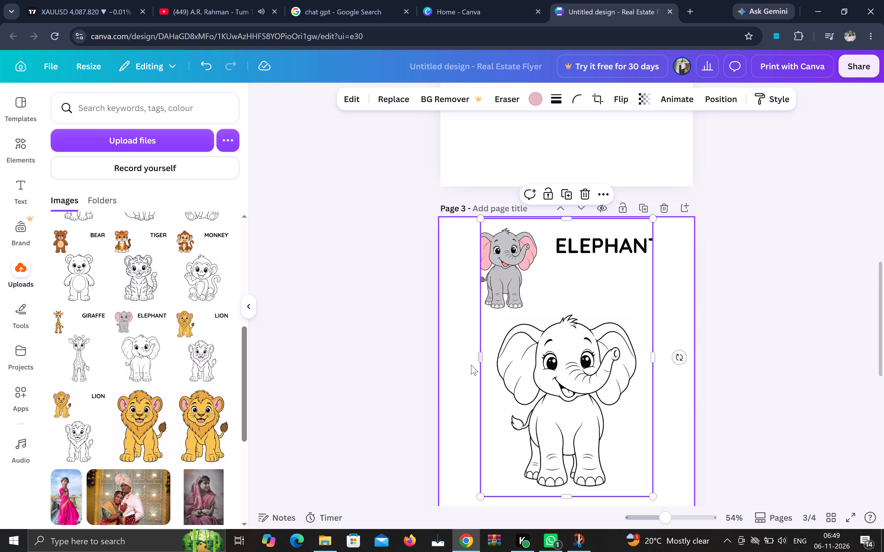
left_click_drag(482, 358, 457, 358)
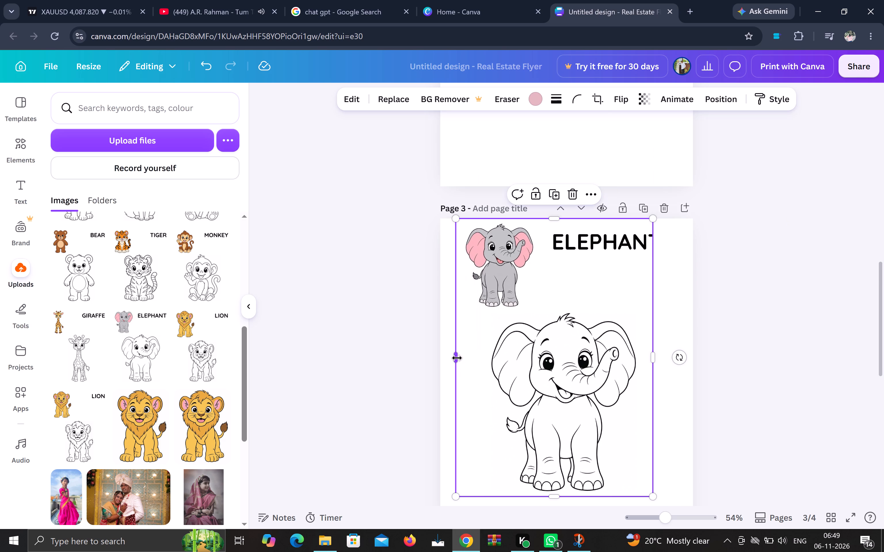
left_click_drag(652, 356, 677, 364)
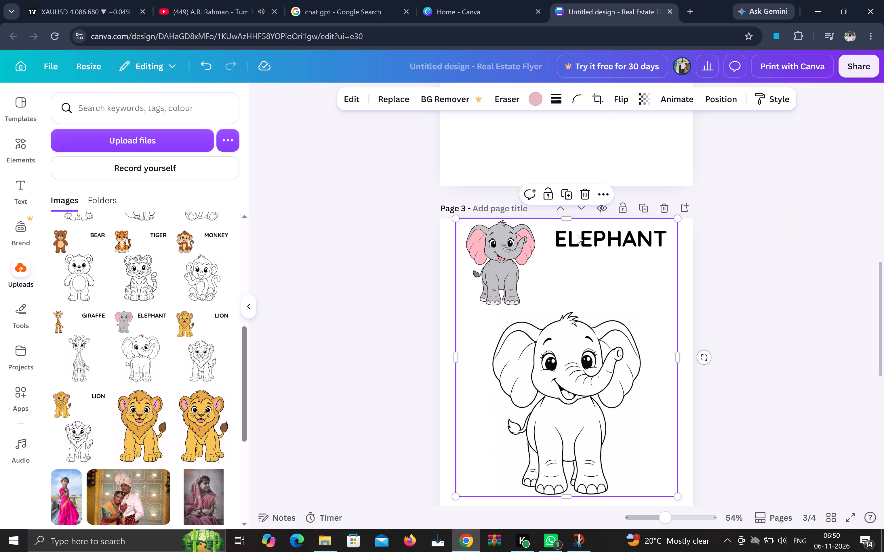
Lower the elephant image's top edge slightly below the top of page 3 and extend its bottom edge down the page.
left_click_drag(567, 219, 567, 229)
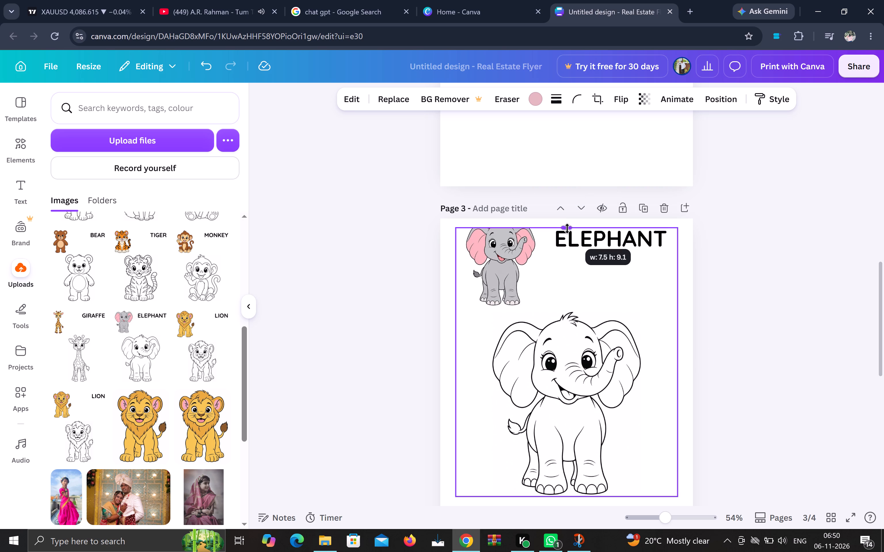
left_click_drag(567, 229, 567, 228)
scroll(567, 472, "down", 2)
left_click_drag(567, 383, 567, 392)
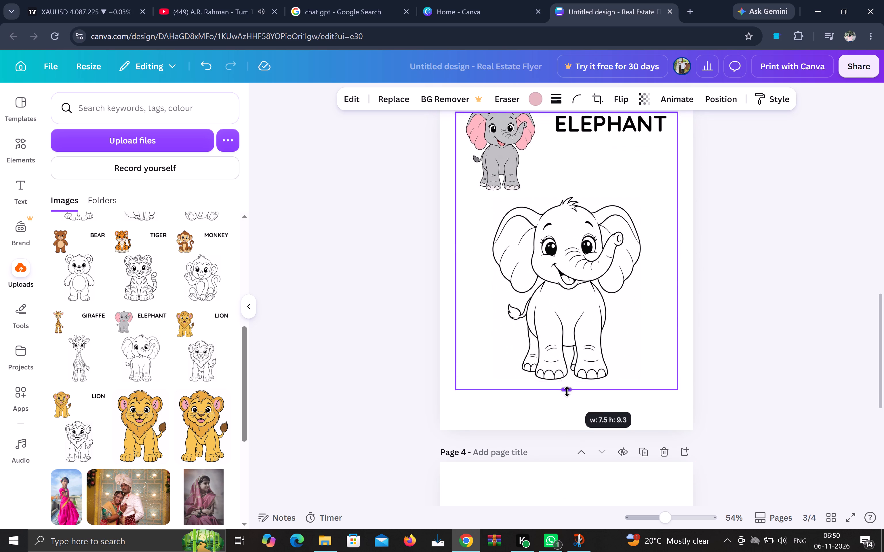
left_click_drag(567, 392, 569, 411)
left_click(763, 353)
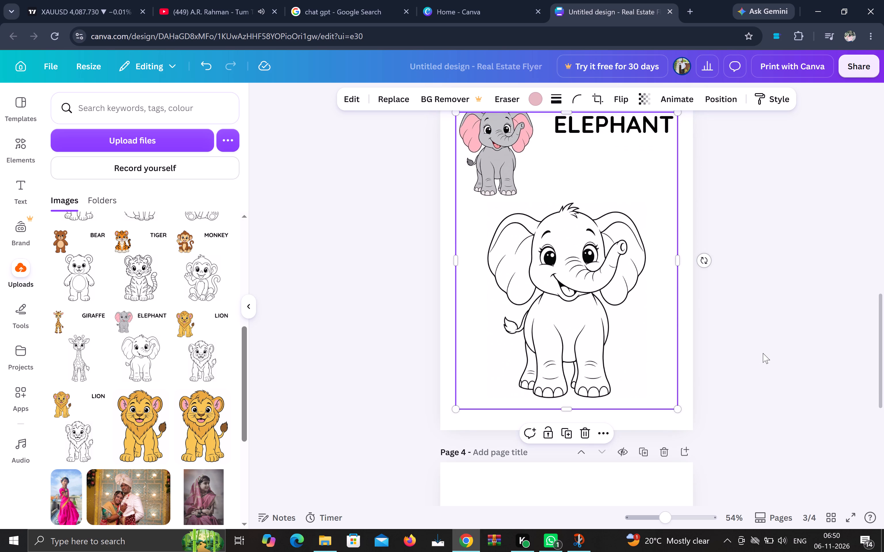
Stretch the elephant image's bottom edge a little further toward the bottom of page 3, keeping the feet inside the frame.
left_click_drag(763, 337, 765, 388)
scroll(765, 388, "up", 4)
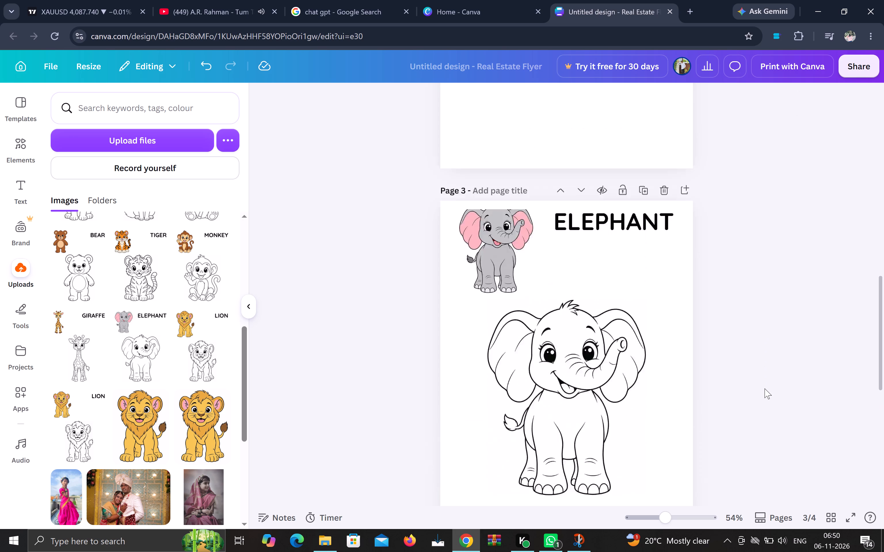
scroll(765, 388, "up", 3)
scroll(765, 388, "down", 5)
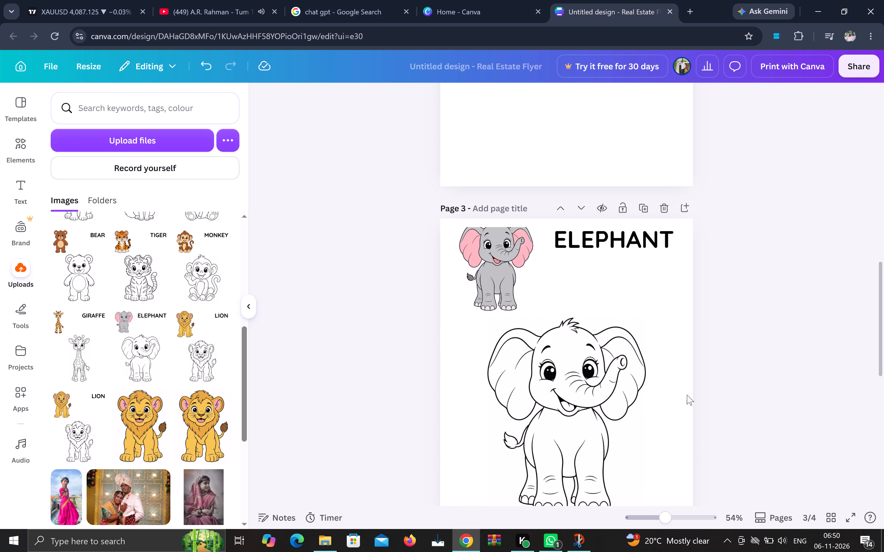
scroll(695, 369, "down", 2)
left_click(603, 335)
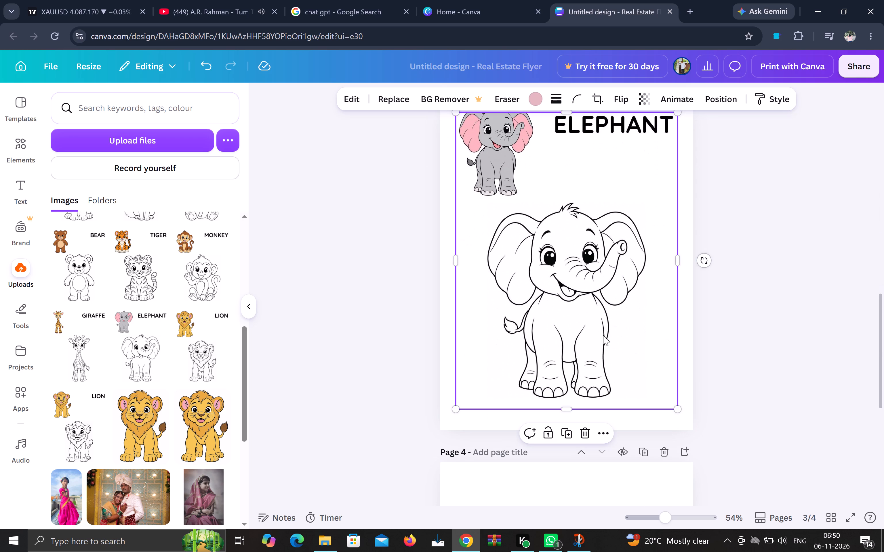
left_click_drag(566, 410, 566, 419)
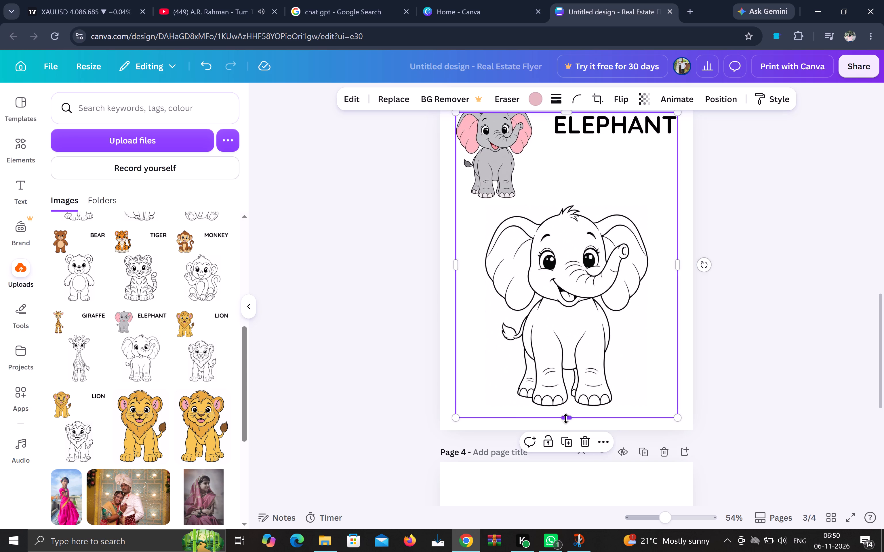
left_click_drag(568, 419, 568, 409)
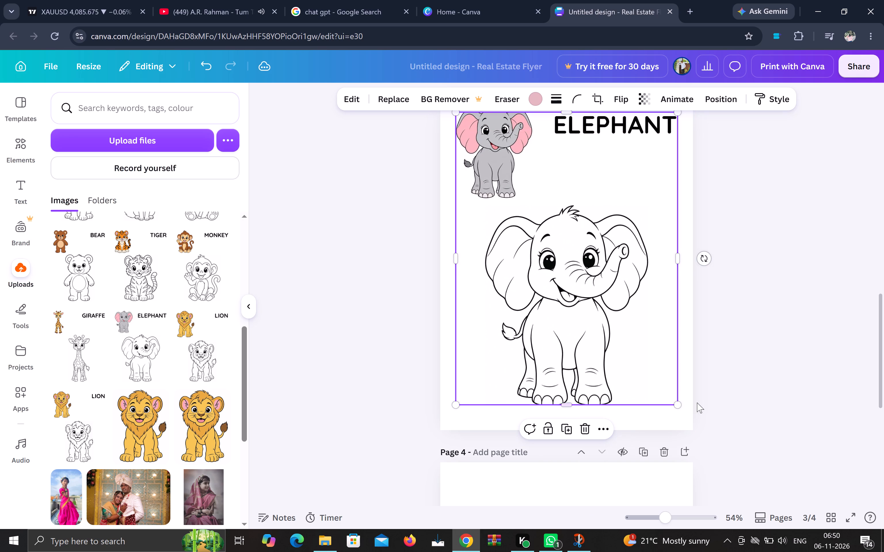
left_click_drag(565, 404, 566, 415)
Shift the elephant image slightly down and left on page 3, and raise its top edge to uncover the colored elephant's head.
left_click(766, 330)
left_click_drag(766, 330, 766, 373)
left_click_drag(563, 264, 563, 273)
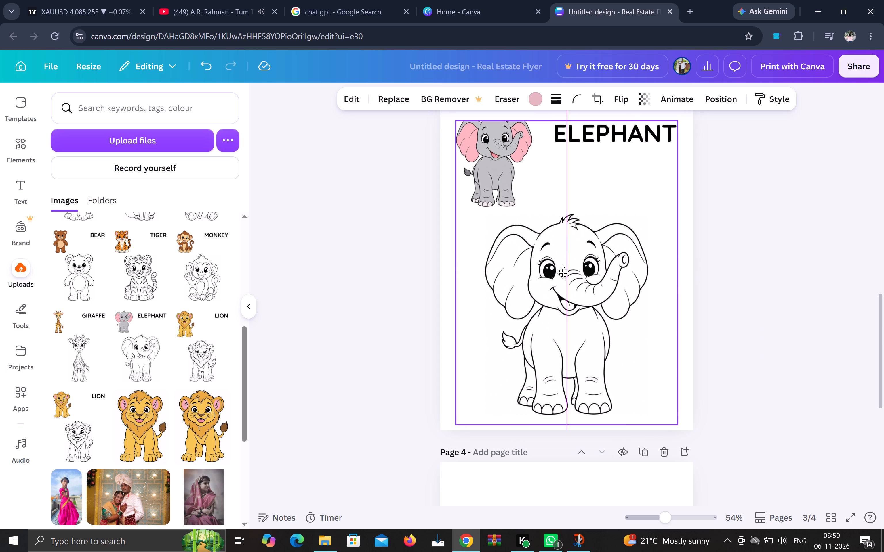
left_click_drag(563, 273, 559, 272)
left_click(716, 257)
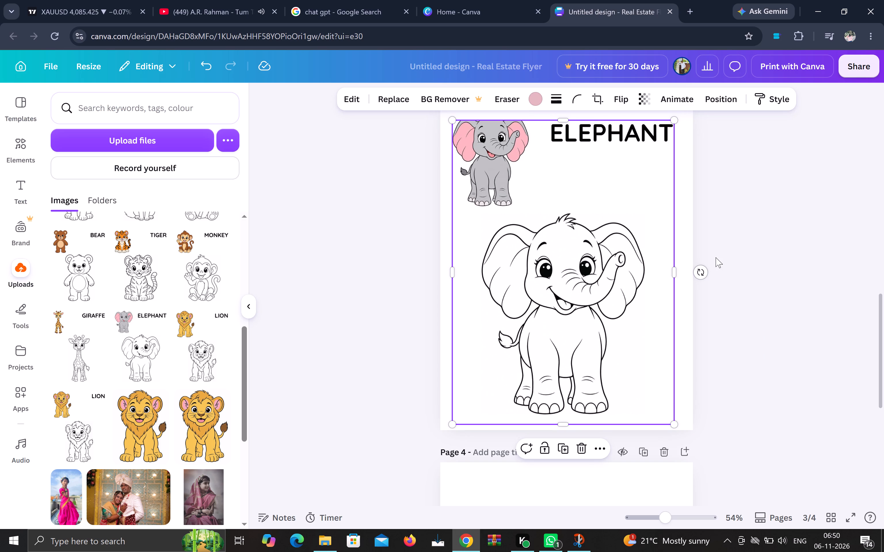
left_click(538, 200)
left_click_drag(564, 122, 564, 116)
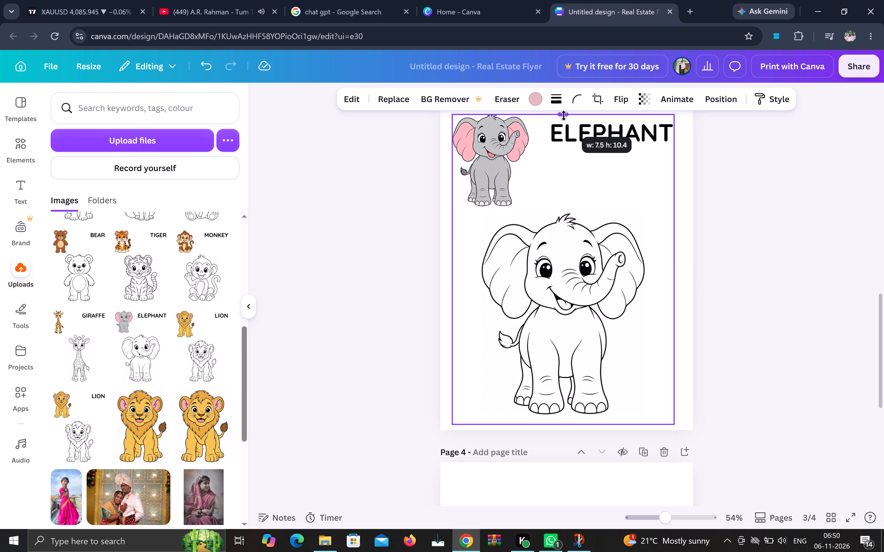
left_click_drag(564, 116, 563, 112)
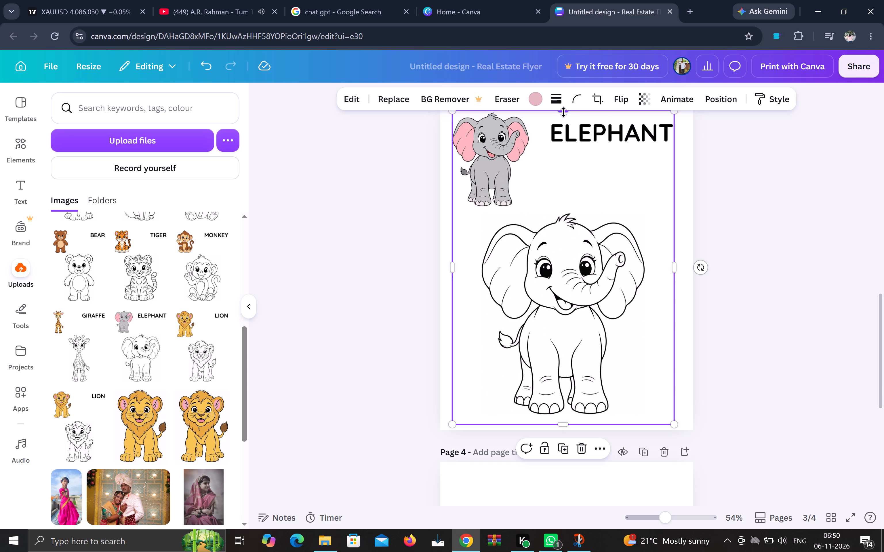
left_click(788, 210)
Extend the top edge of the lion image on page 1 up toward the top of the page.
scroll(788, 210, "up", 11)
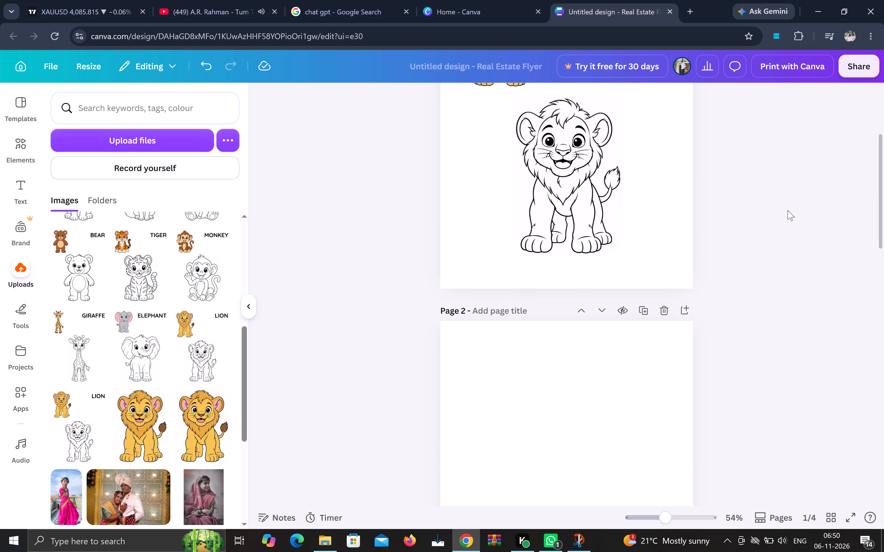
scroll(788, 210, "up", 3)
scroll(788, 210, "right", 1)
scroll(788, 210, "up", 3)
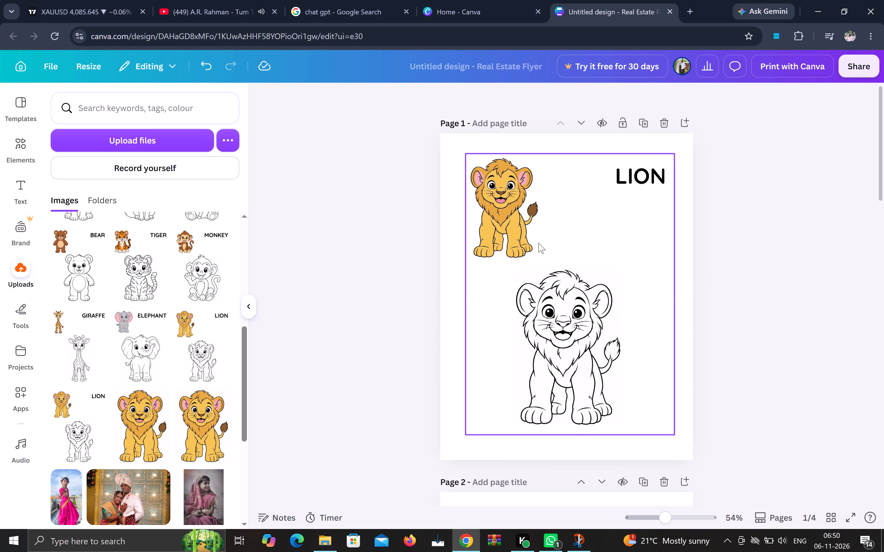
left_click(538, 243)
left_click_drag(568, 155, 565, 143)
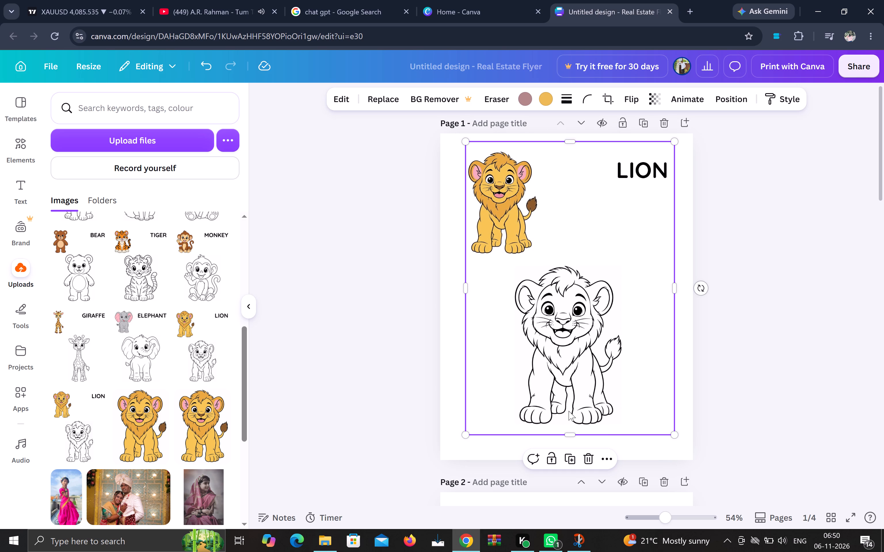
Move the lion image slightly down and left on page 1 and extend its right edge to a width of about 7.1.
left_click_drag(569, 364, 568, 373)
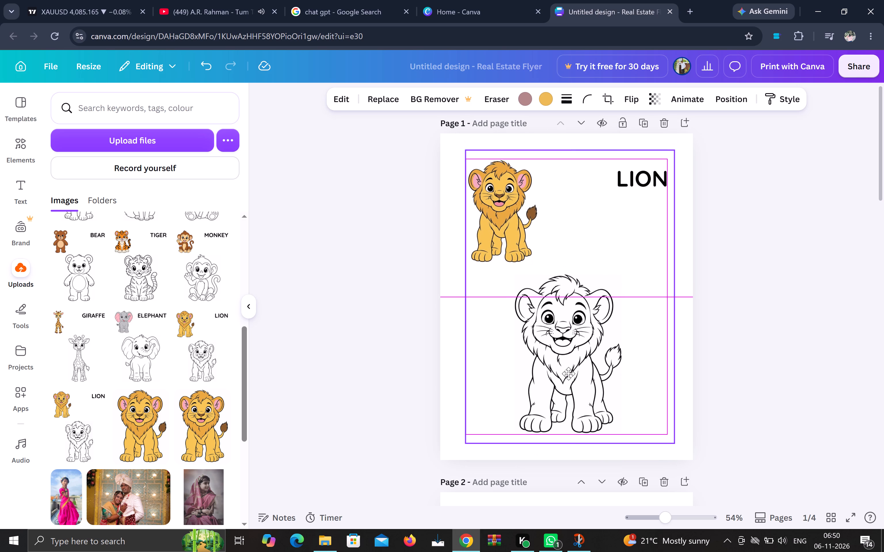
left_click_drag(568, 373, 564, 372)
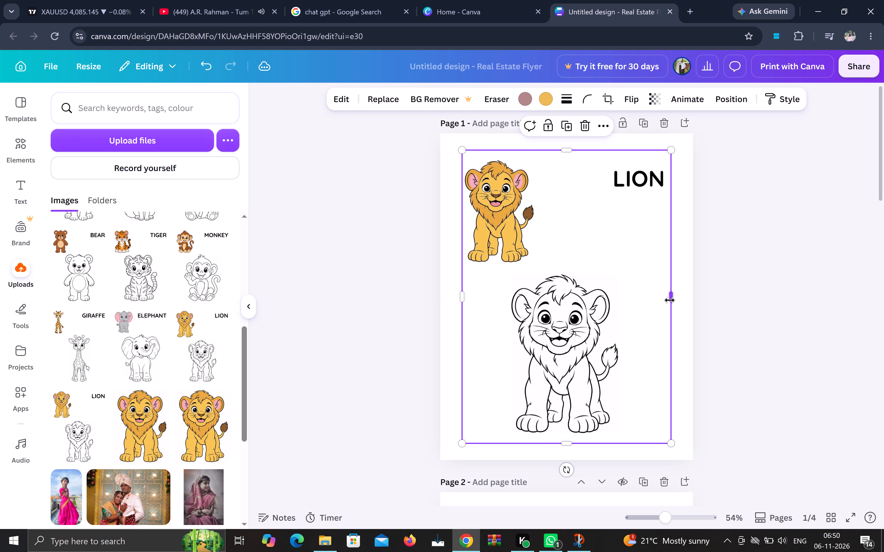
left_click_drag(671, 297, 674, 300)
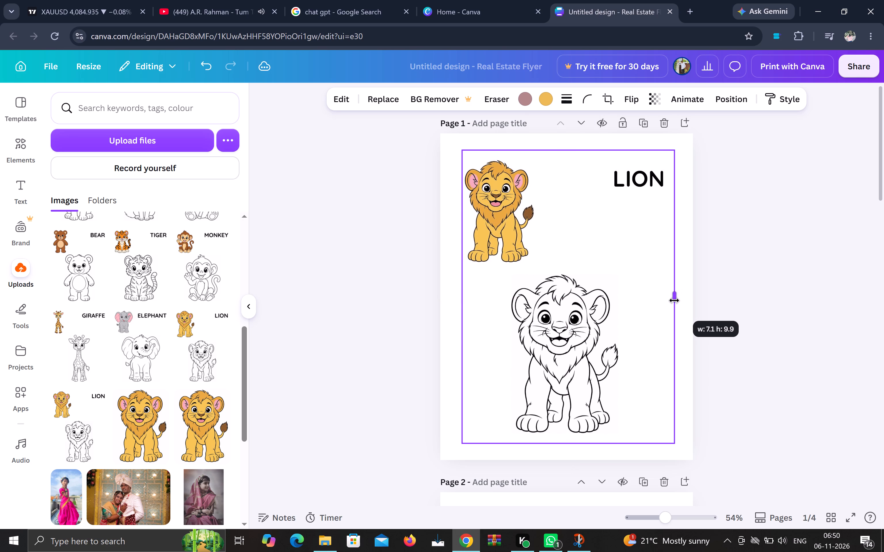
left_click_drag(674, 300, 674, 300)
left_click(753, 308)
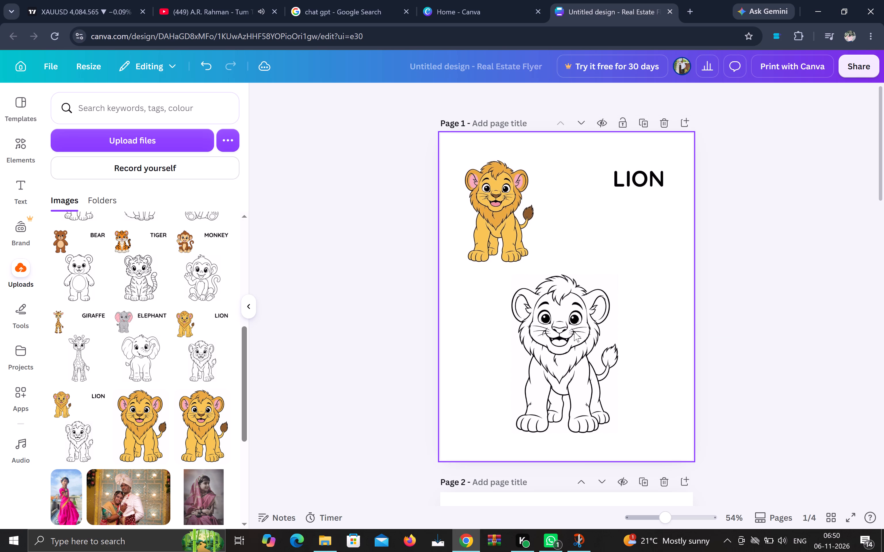
Add a blank page 5 at the end of the design and place the uploaded giraffe coloring image on it.
scroll(574, 331, "down", 8)
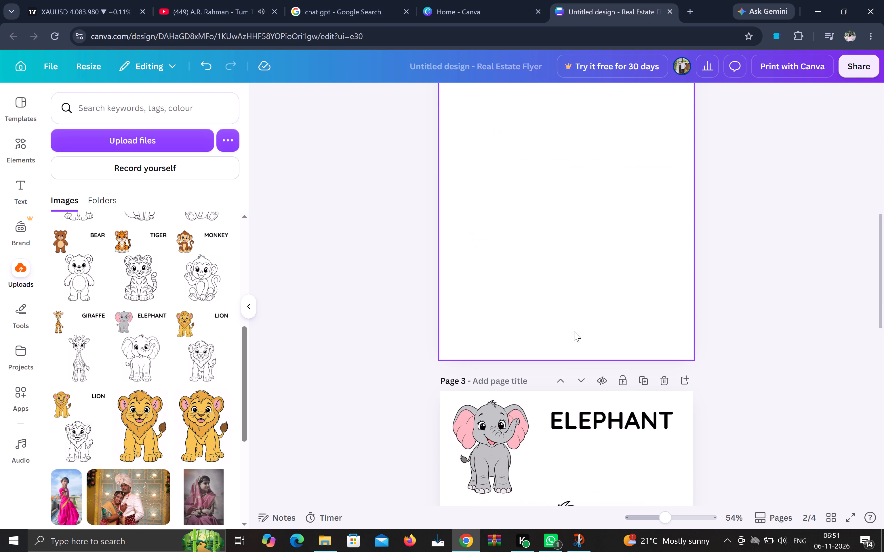
scroll(555, 442, "down", 5)
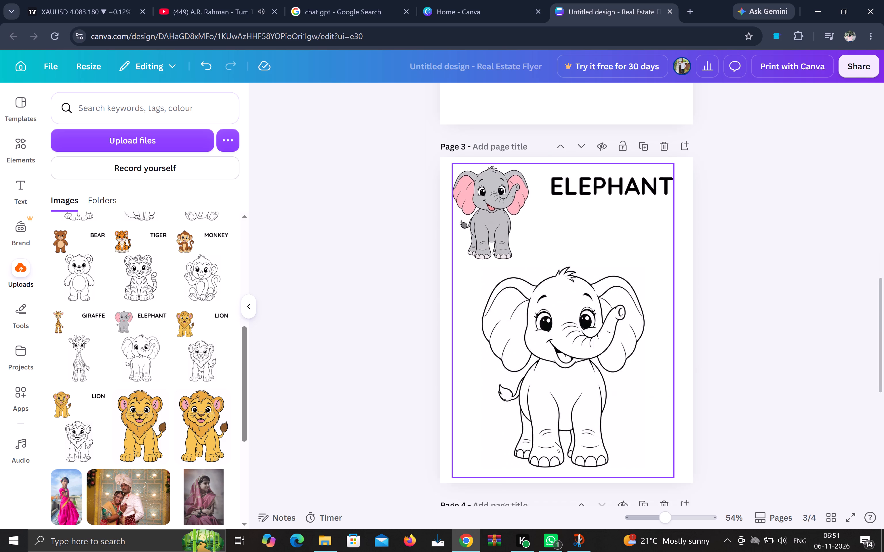
scroll(555, 442, "down", 11)
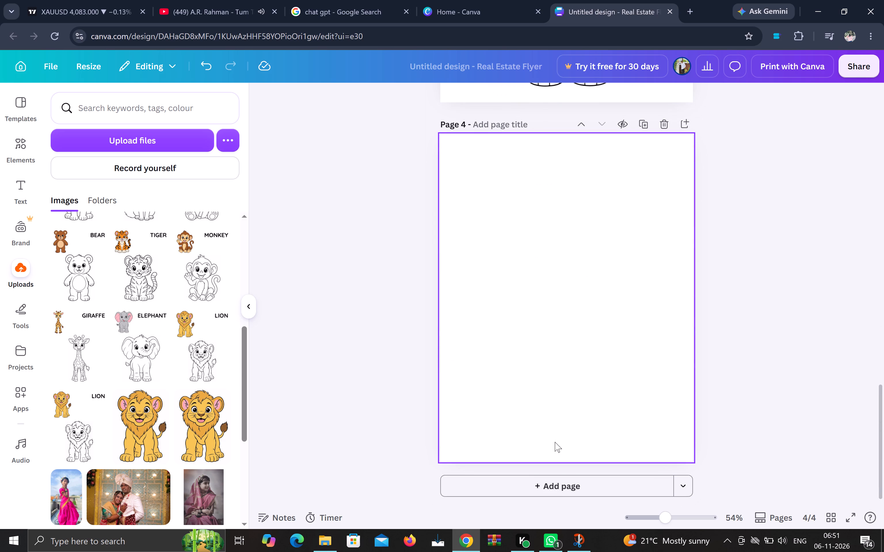
scroll(555, 442, "down", 1)
left_click(543, 491)
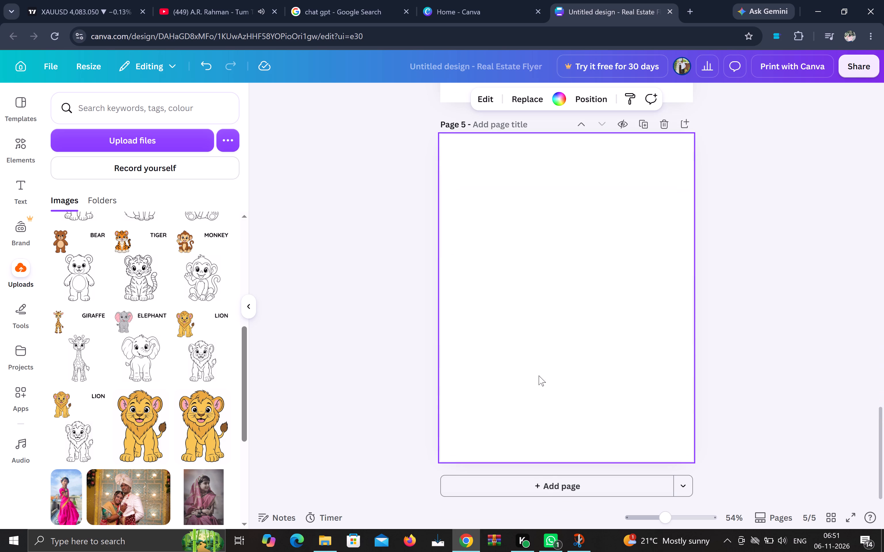
double_click(84, 352)
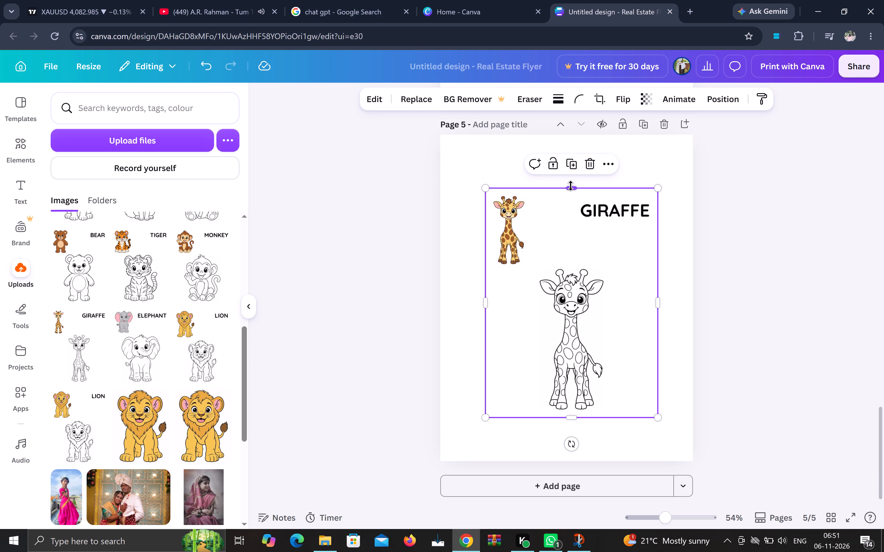
Extend the giraffe image's top and bottom edges toward the ends of page 5, to a height of about 10.1.
left_click_drag(571, 187, 567, 168)
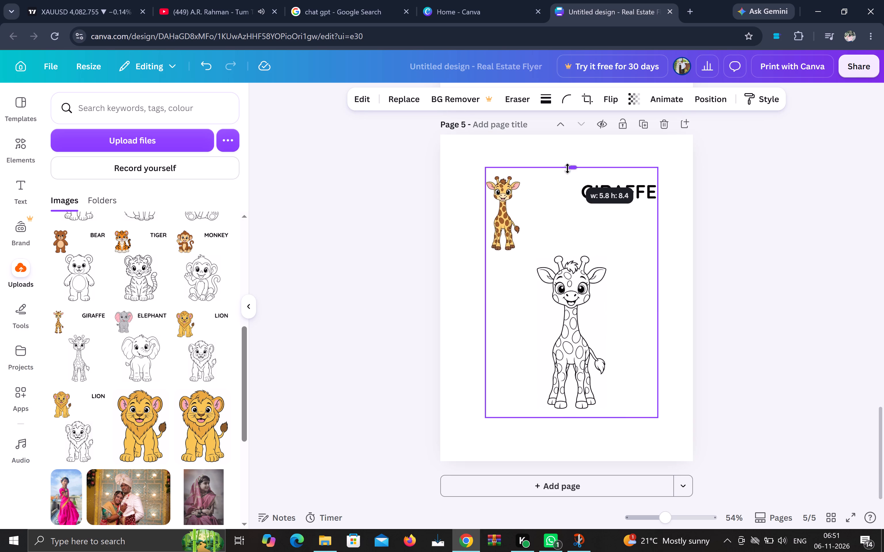
left_click_drag(567, 168, 565, 165)
left_click_drag(565, 165, 557, 153)
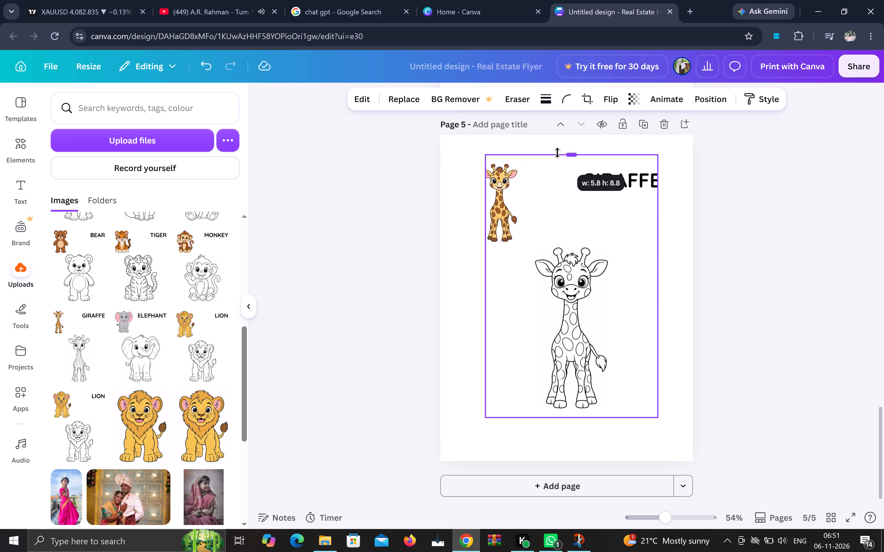
left_click_drag(557, 153, 555, 146)
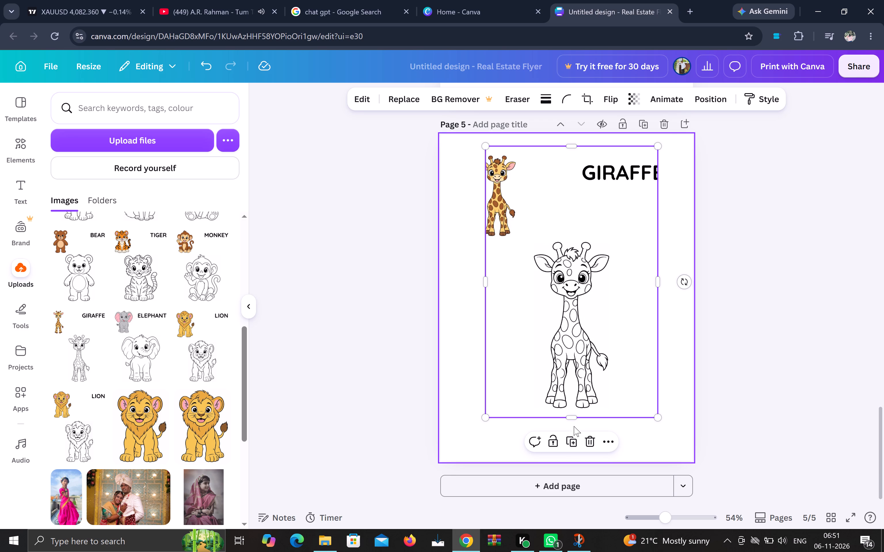
left_click_drag(574, 418, 574, 446)
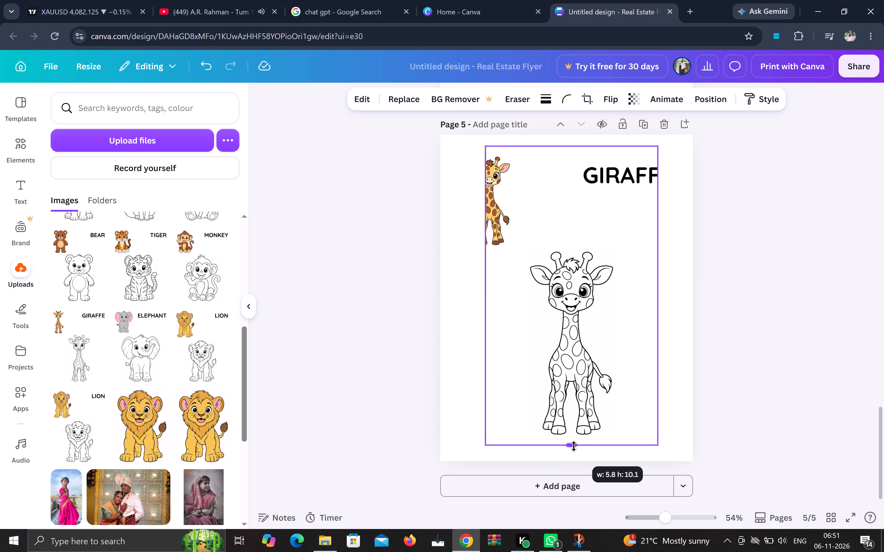
left_click_drag(574, 446, 574, 447)
Extend the giraffe image's left and right edges toward the sides of page 5 so its whole title fits.
left_click_drag(485, 300, 473, 300)
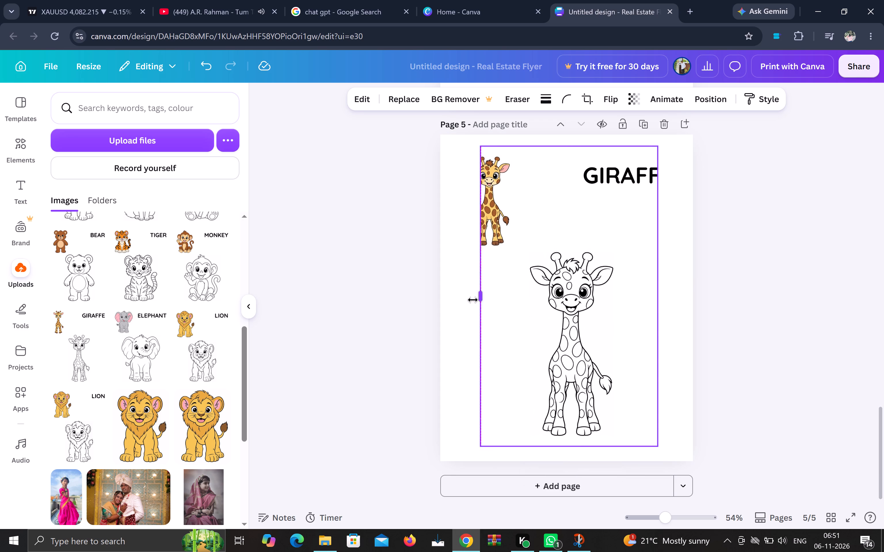
left_click_drag(473, 300, 458, 300)
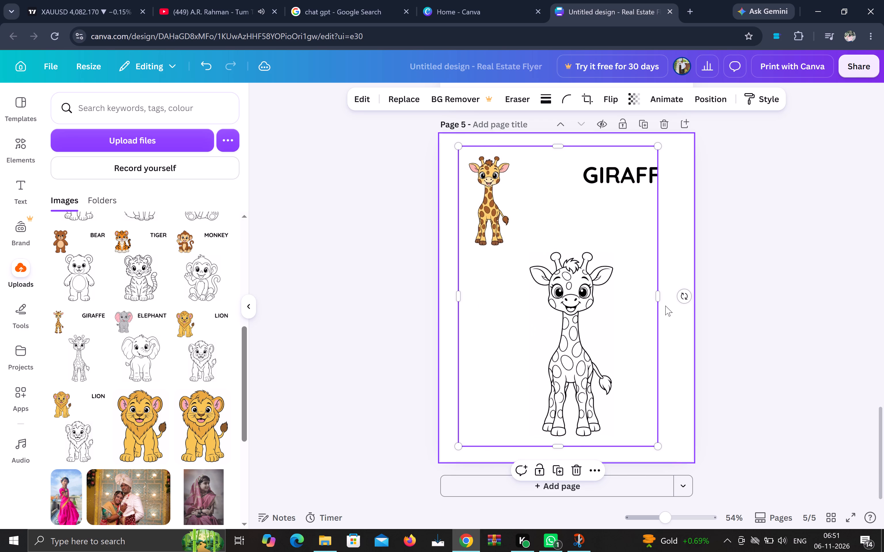
left_click_drag(658, 295, 686, 298)
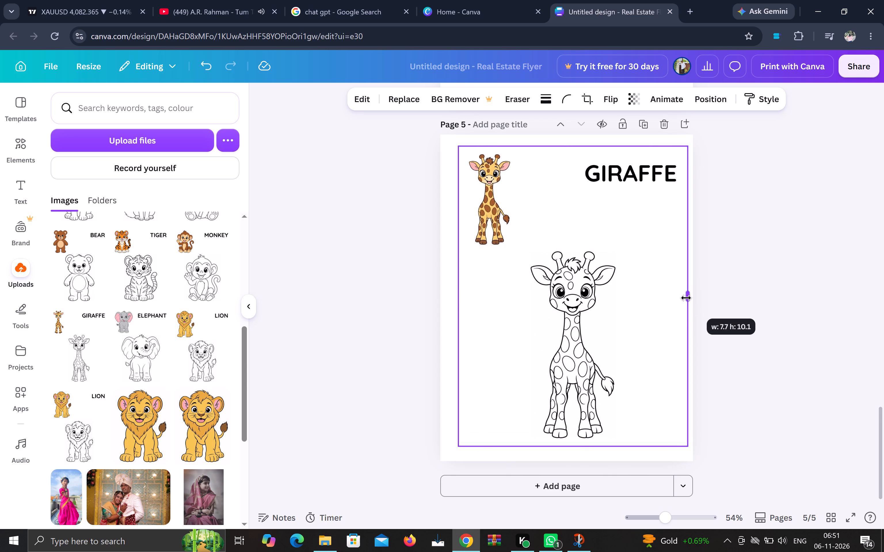
left_click_drag(686, 298, 681, 297)
left_click(769, 252)
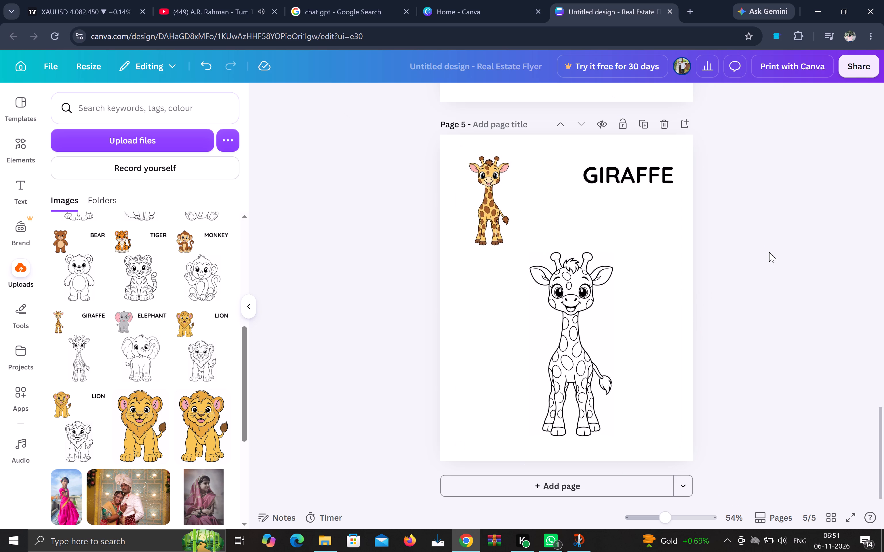
Add blank pages 6 and 7 at the end of the design and place the uploaded monkey coloring image on page 7.
left_click(573, 487)
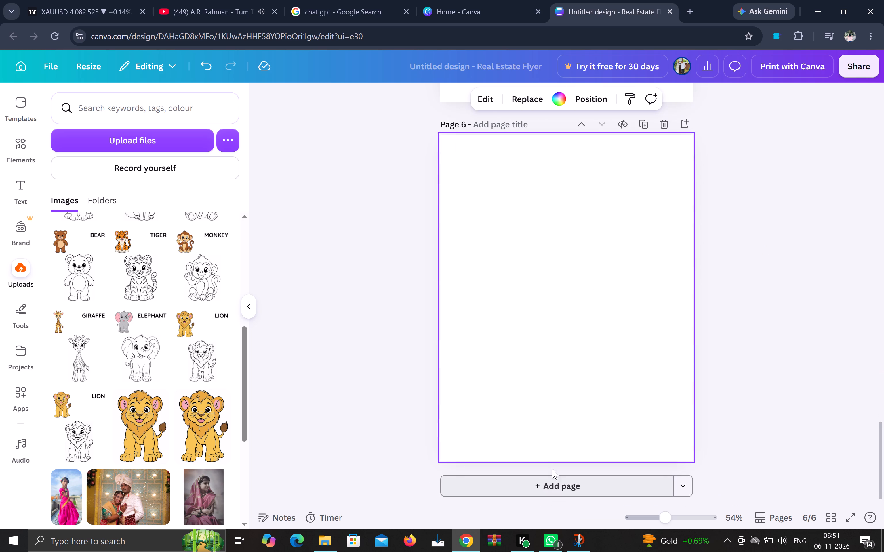
left_click(541, 482)
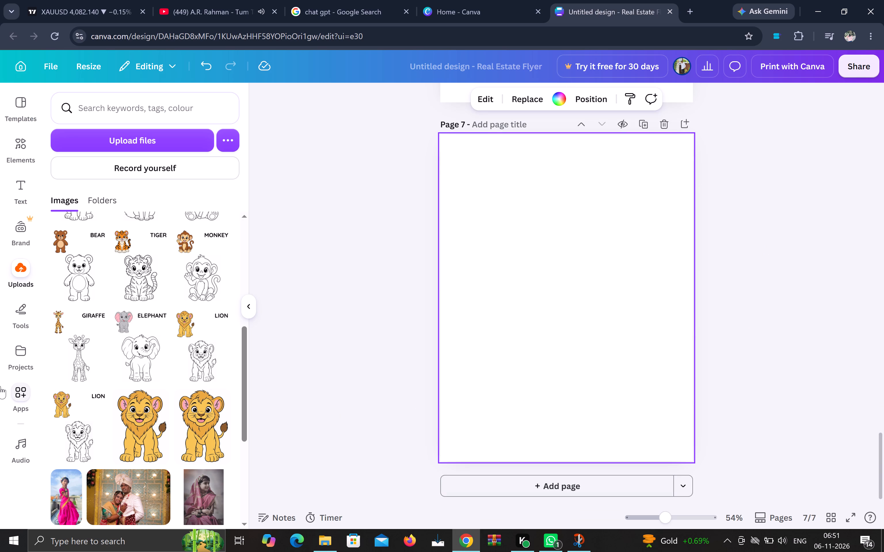
double_click(201, 269)
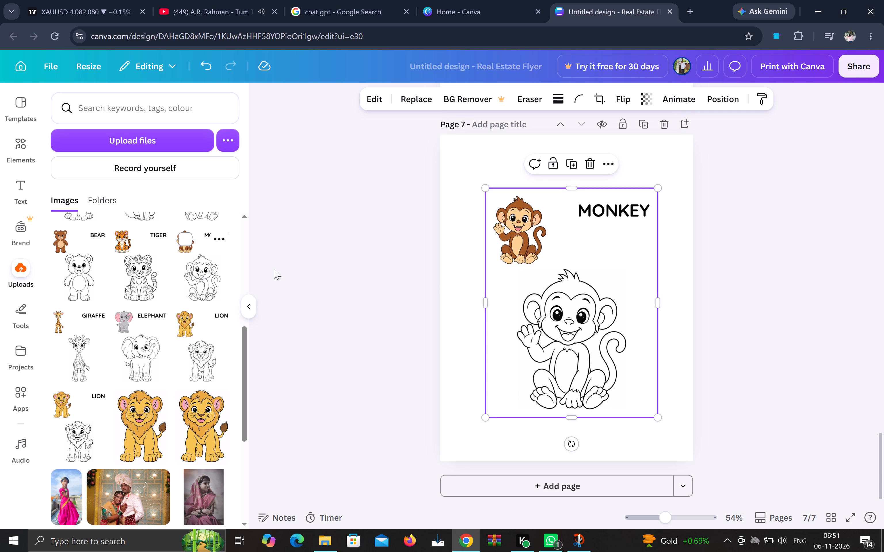
Extend all four edges of the monkey image toward the margins of page 7, to a height of about 10, fitting its whole title.
left_click_drag(574, 189, 563, 156)
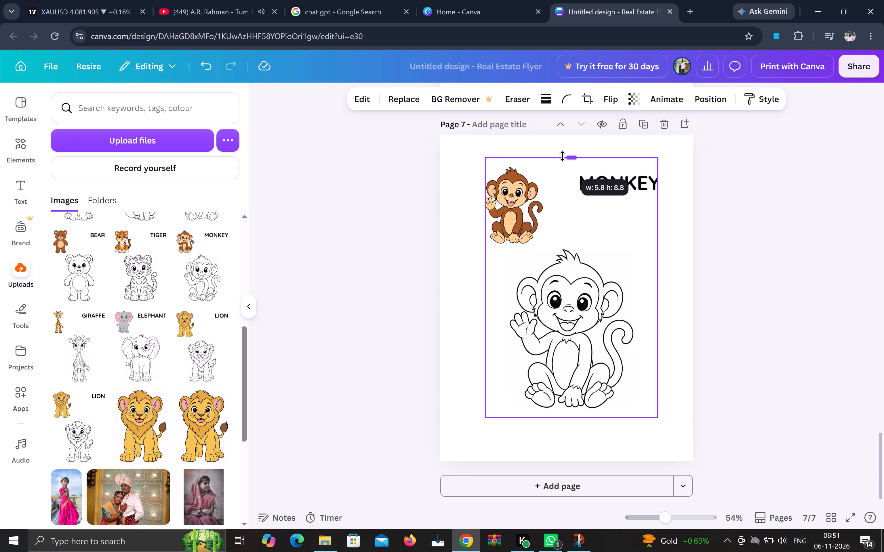
left_click_drag(563, 156, 560, 150)
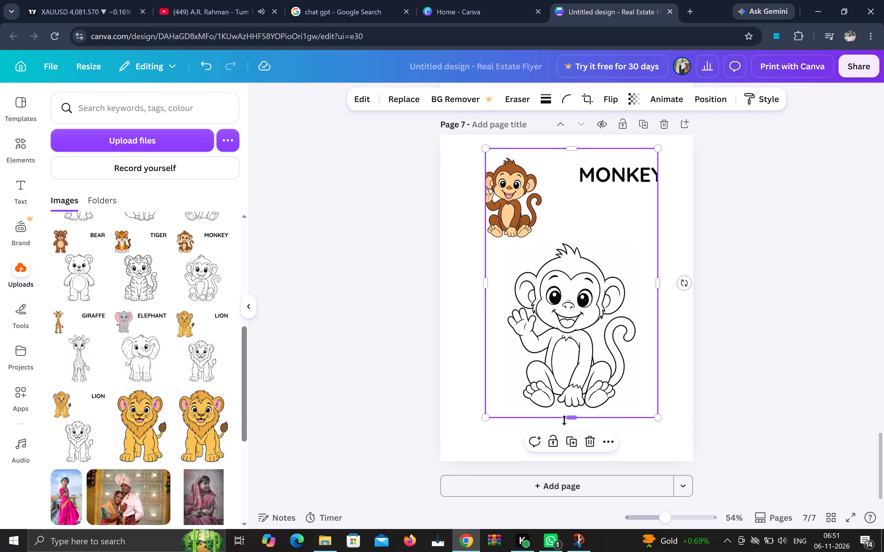
left_click_drag(570, 419, 566, 454)
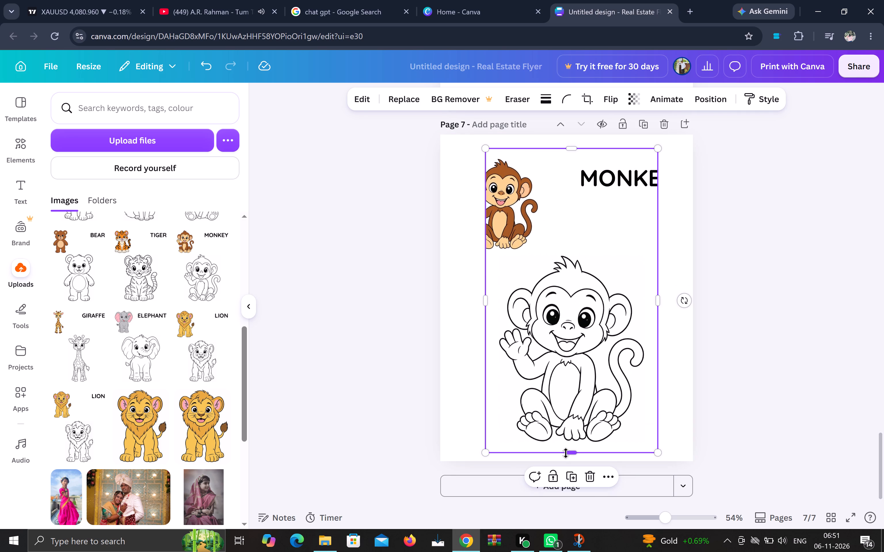
left_click_drag(566, 453, 564, 446)
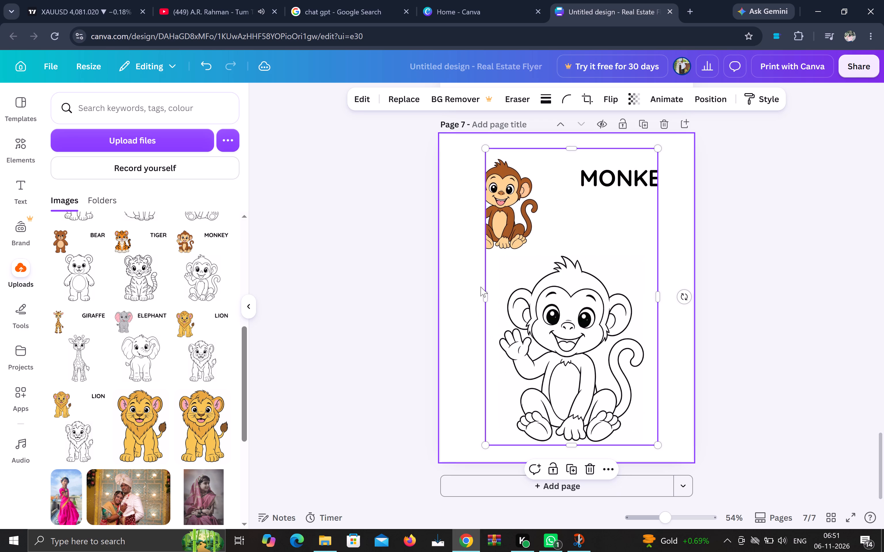
left_click_drag(488, 299, 465, 297)
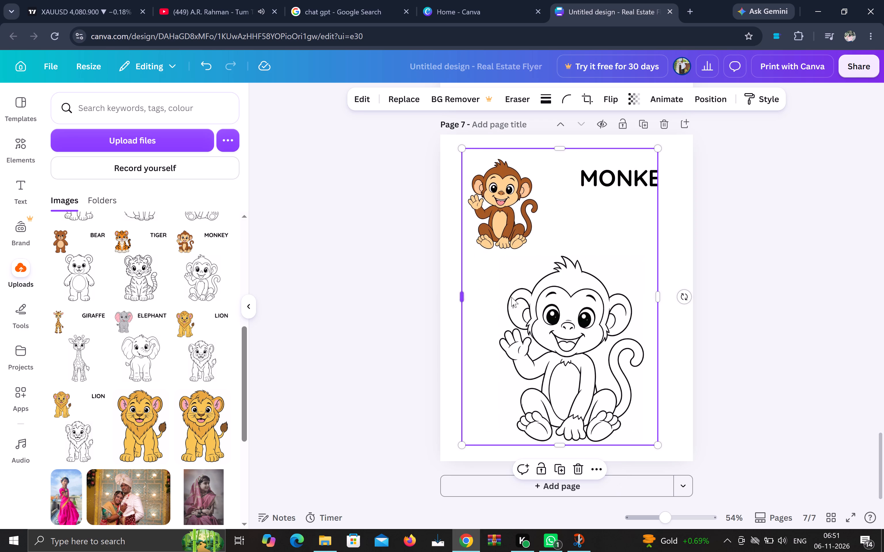
left_click_drag(656, 299, 674, 300)
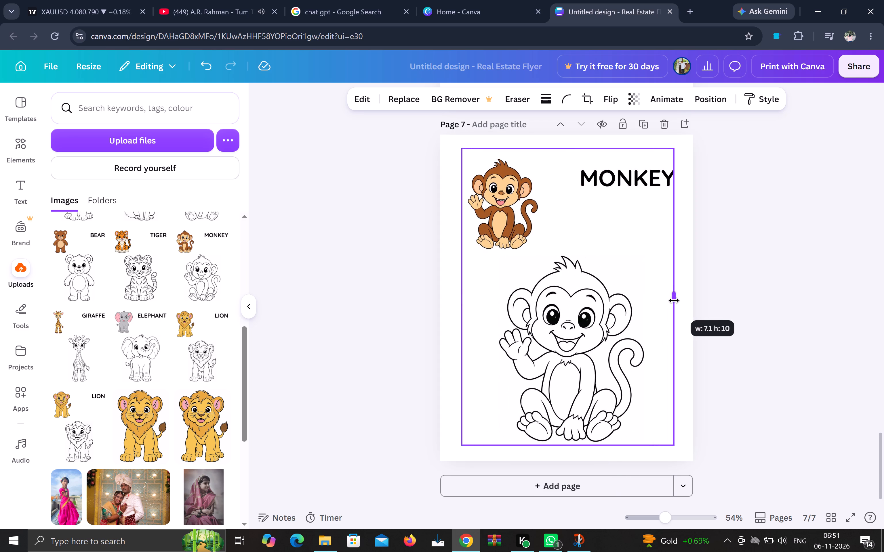
left_click_drag(674, 300, 681, 304)
left_click(786, 254)
Review the design's pages from page 1 through page 7, checking the placed animal images and the blank pages between them.
scroll(618, 289, "up", 20)
scroll(618, 289, "up", 8)
scroll(618, 289, "right", 2)
scroll(618, 289, "up", 1)
scroll(618, 289, "right", 1)
scroll(618, 289, "up", 2)
scroll(618, 289, "right", 1)
scroll(618, 289, "up", 8)
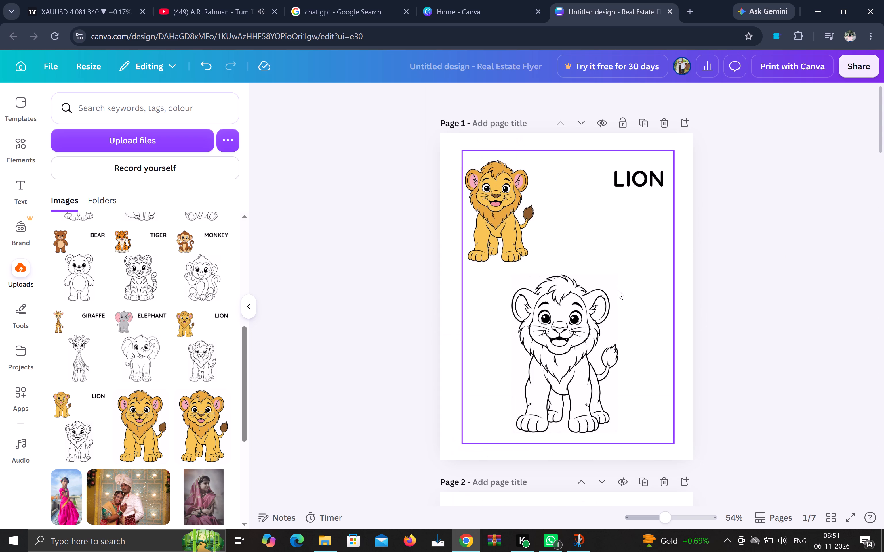
scroll(618, 289, "up", 5)
scroll(618, 289, "down", 20)
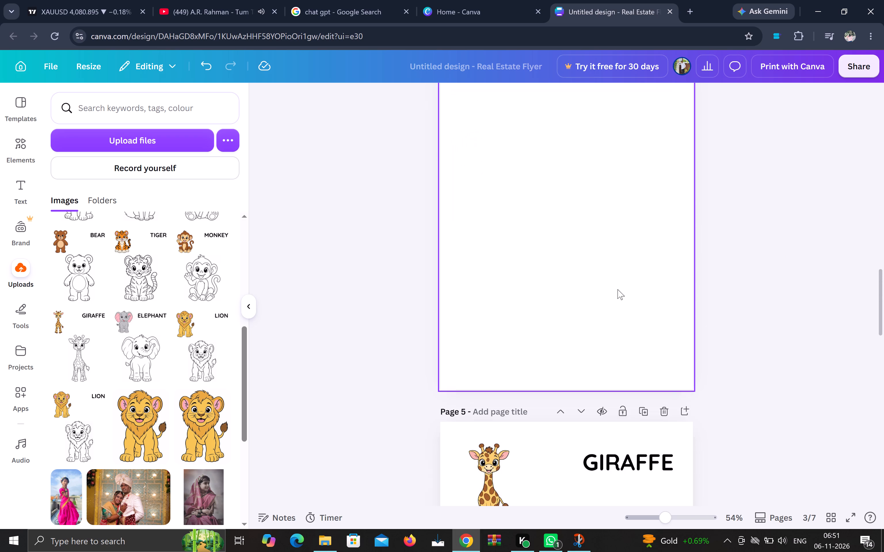
scroll(618, 289, "down", 8)
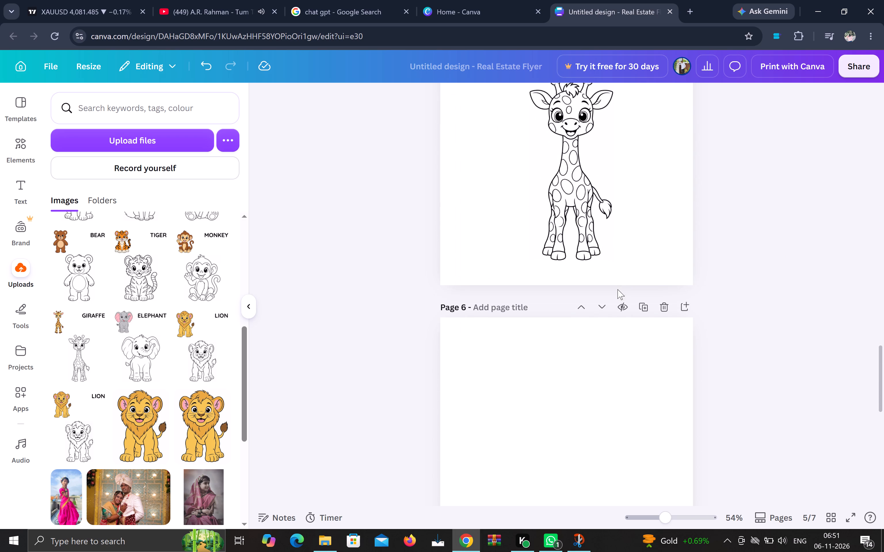
scroll(618, 289, "down", 17)
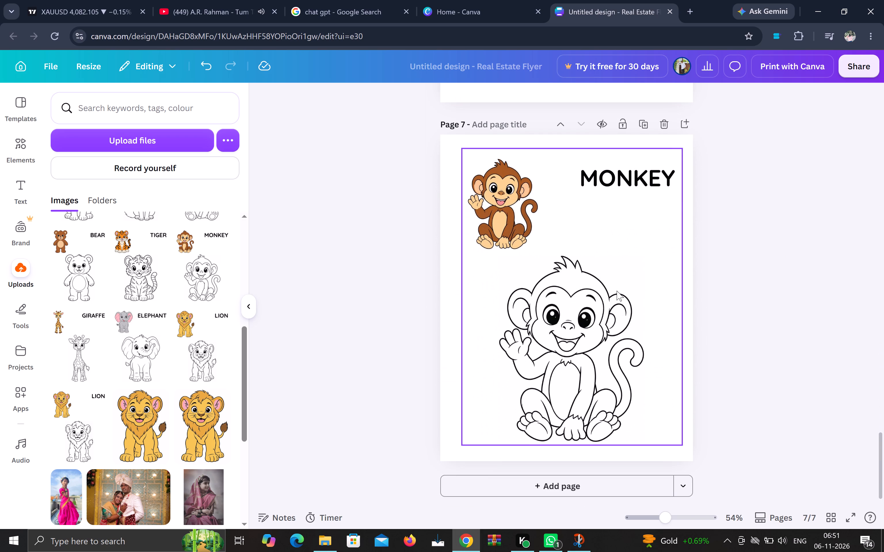
Add blank pages 8 and 9 at the end of the design and place the uploaded tiger coloring image on page 9.
left_click(544, 487)
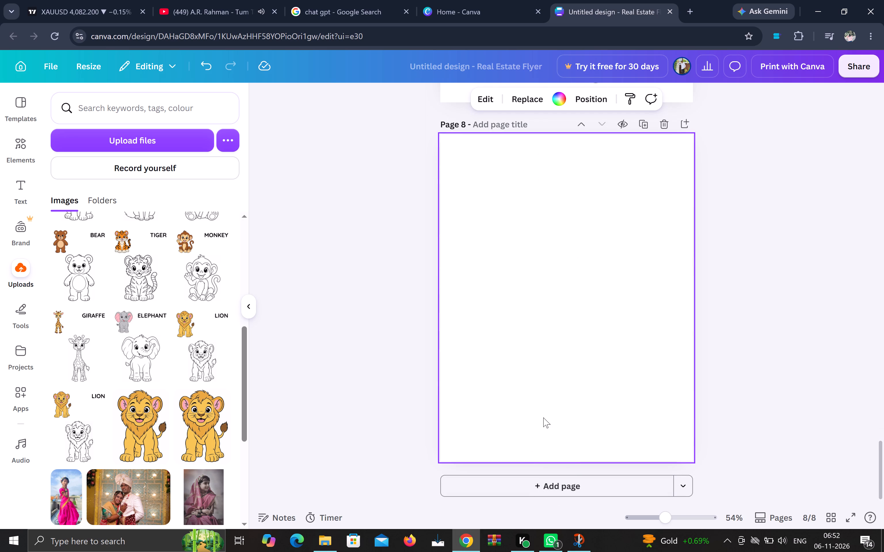
left_click(556, 488)
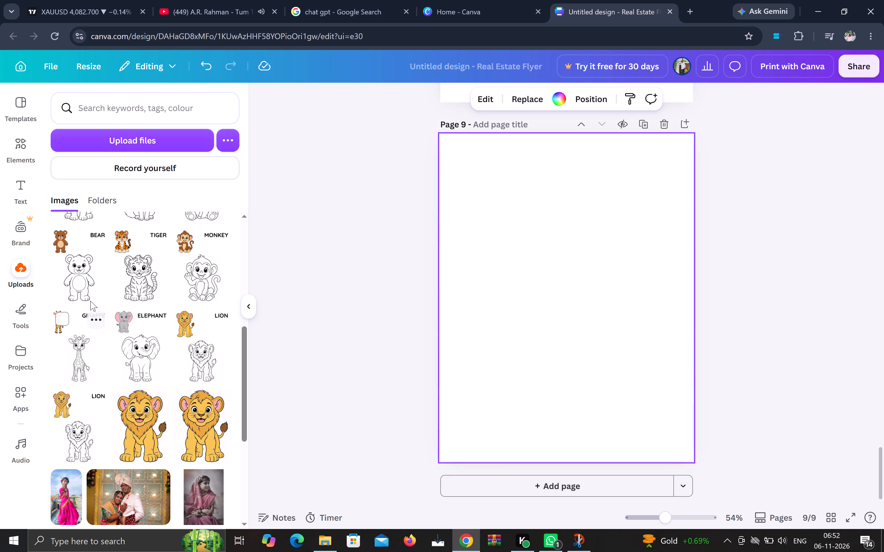
left_click(141, 280)
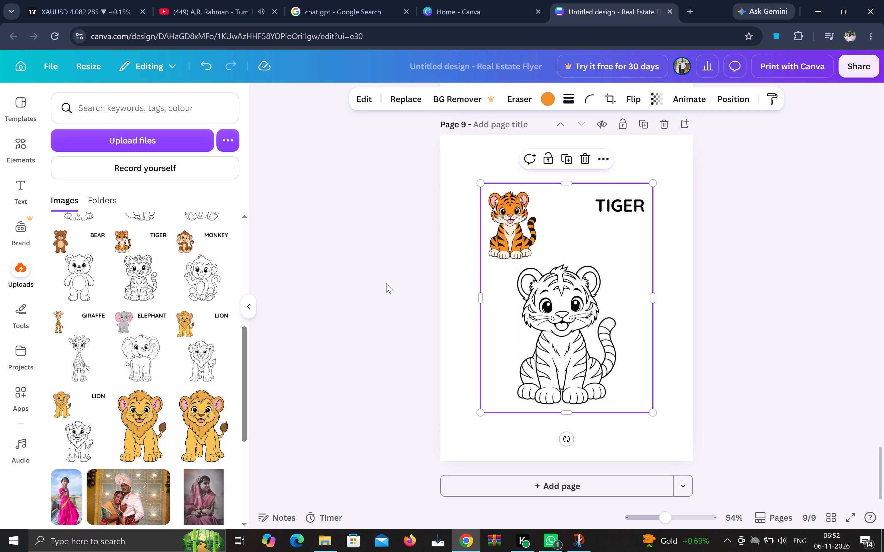
Extend all four edges of the tiger image toward the margins of page 9, to a height of about 10.1, fitting its whole title.
left_click_drag(565, 183, 553, 149)
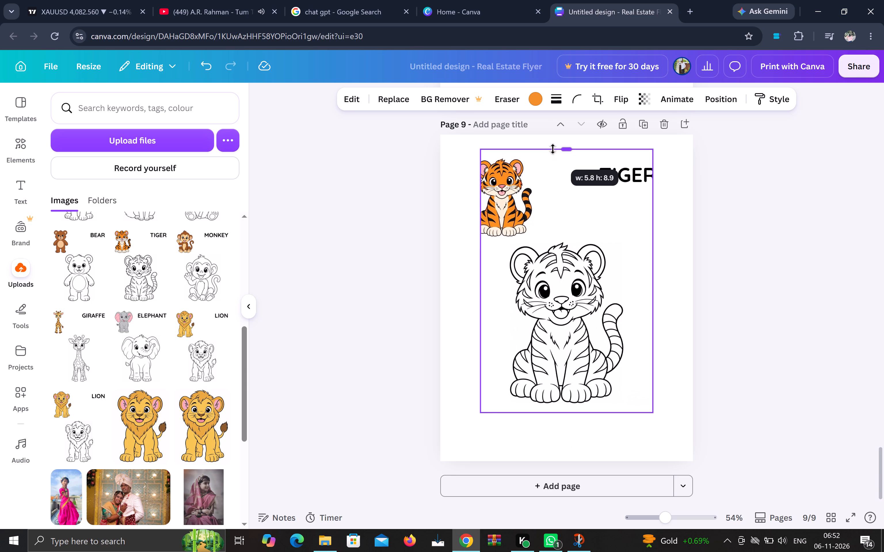
left_click_drag(553, 149, 552, 146)
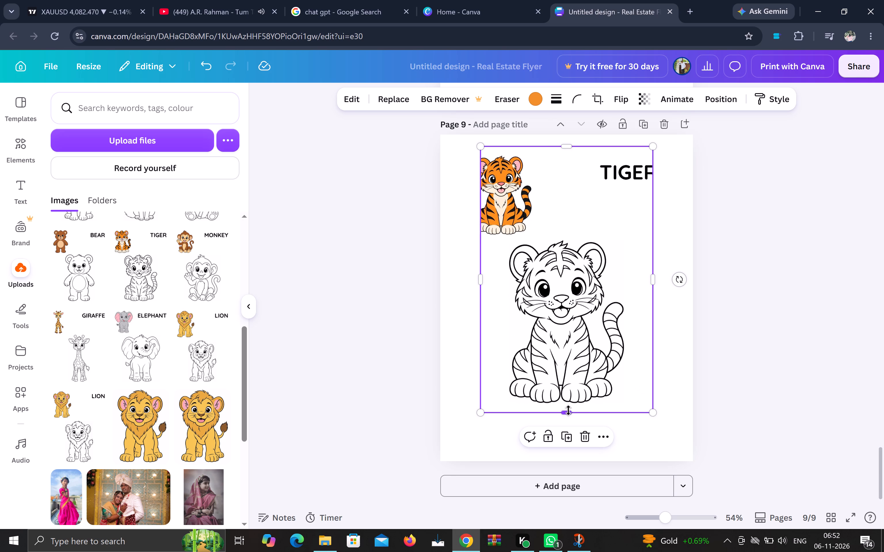
left_click_drag(567, 415, 568, 449)
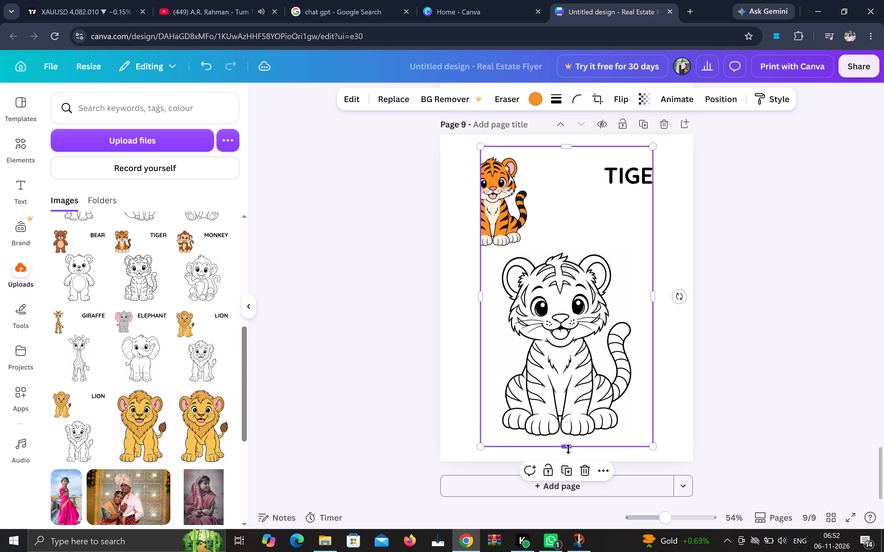
left_click_drag(478, 298, 460, 299)
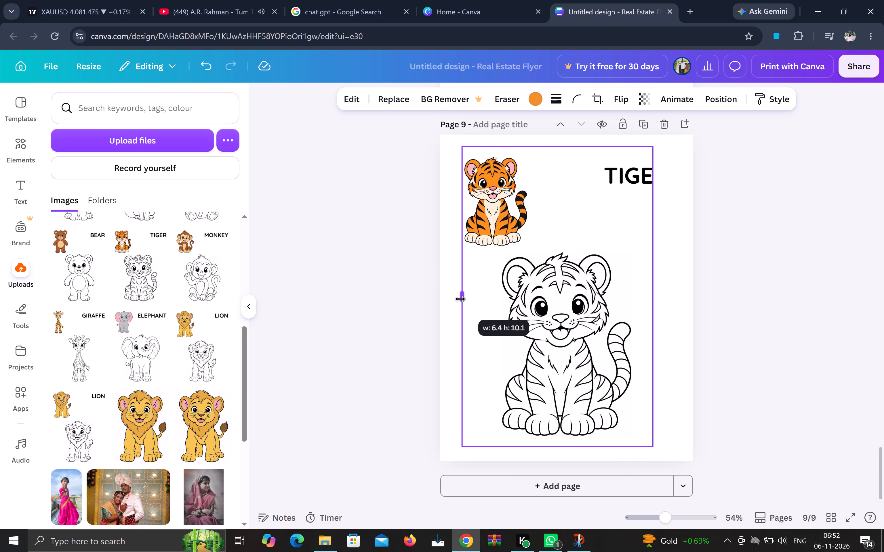
left_click_drag(460, 299, 456, 298)
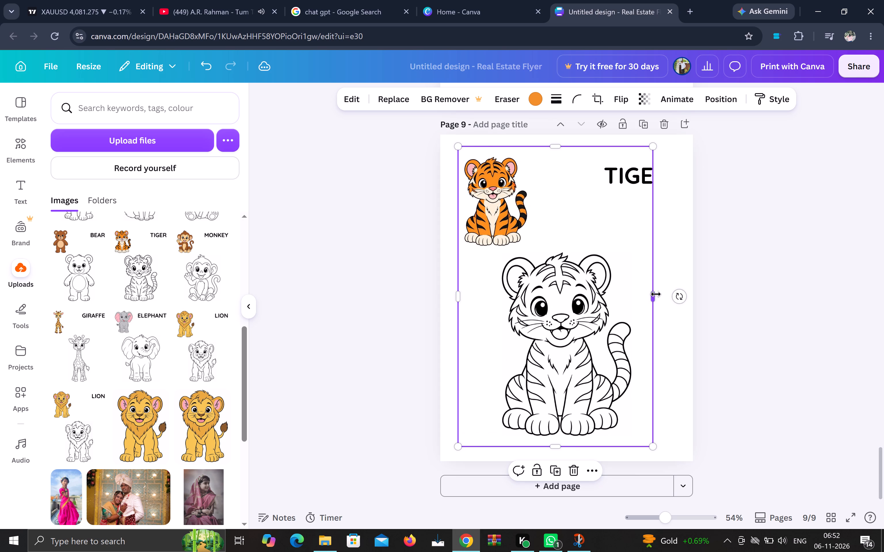
left_click_drag(655, 296, 678, 297)
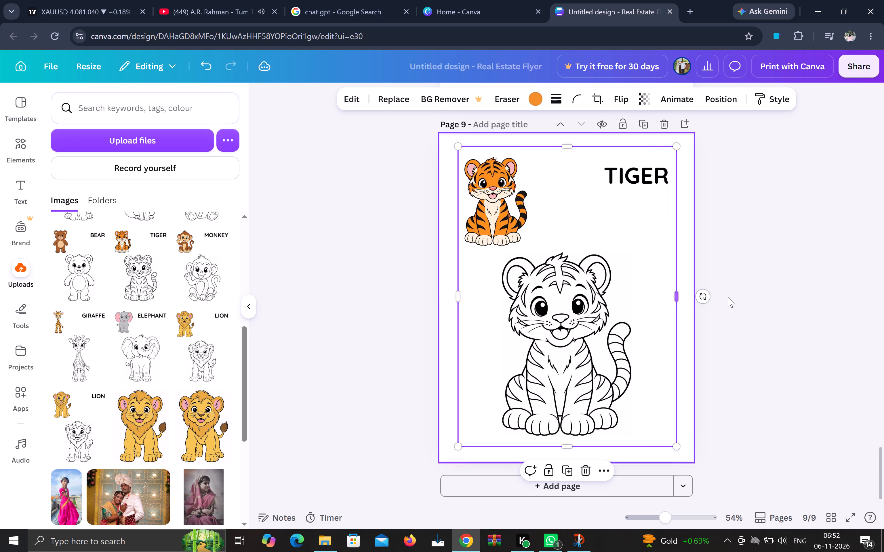
left_click(765, 299)
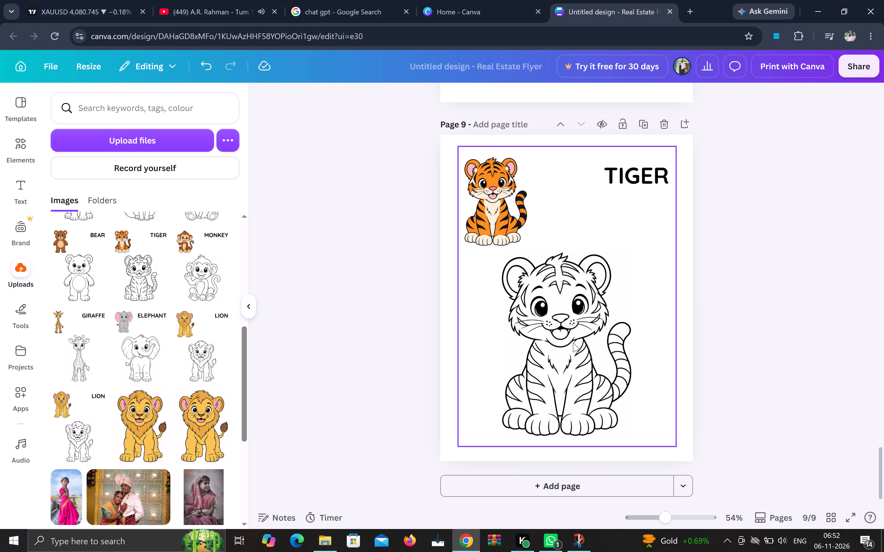
Add blank pages 10 and 11 at the end of the design and place the uploaded bear coloring image on page 11.
left_click(510, 481)
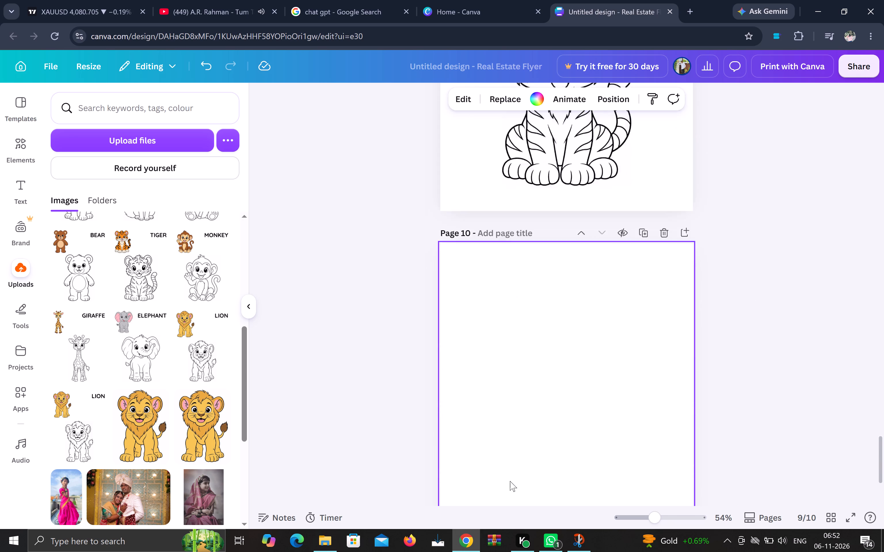
left_click(510, 482)
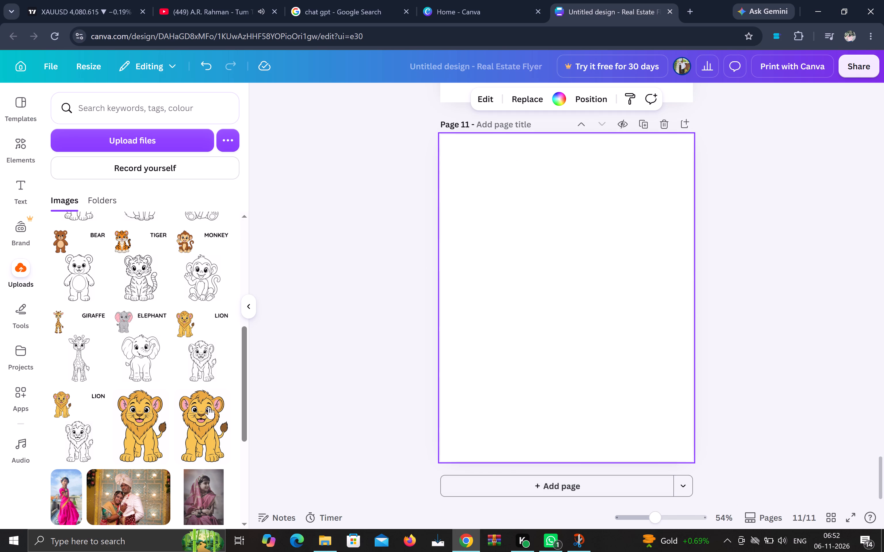
double_click(79, 272)
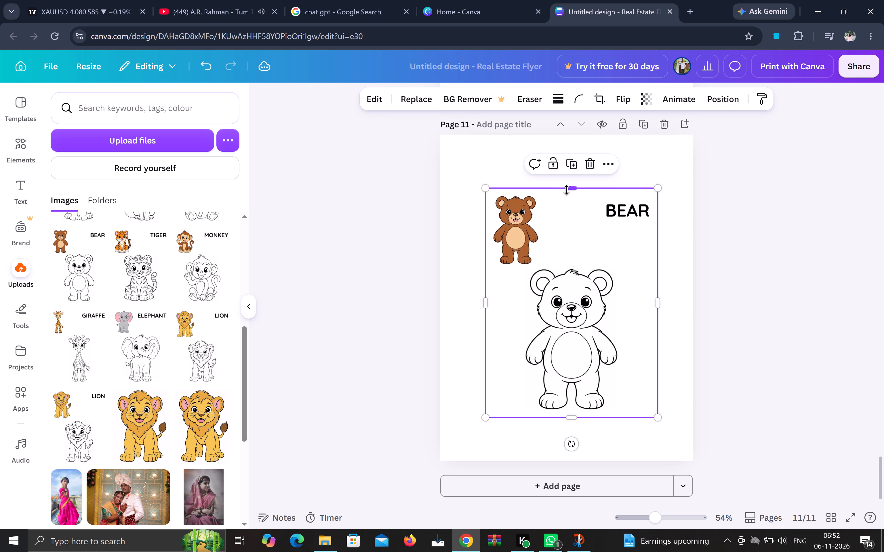
Extend all four edges of the bear image toward the margins of page 11, to a height of about 10, fitting its whole title.
left_click_drag(565, 189, 548, 146)
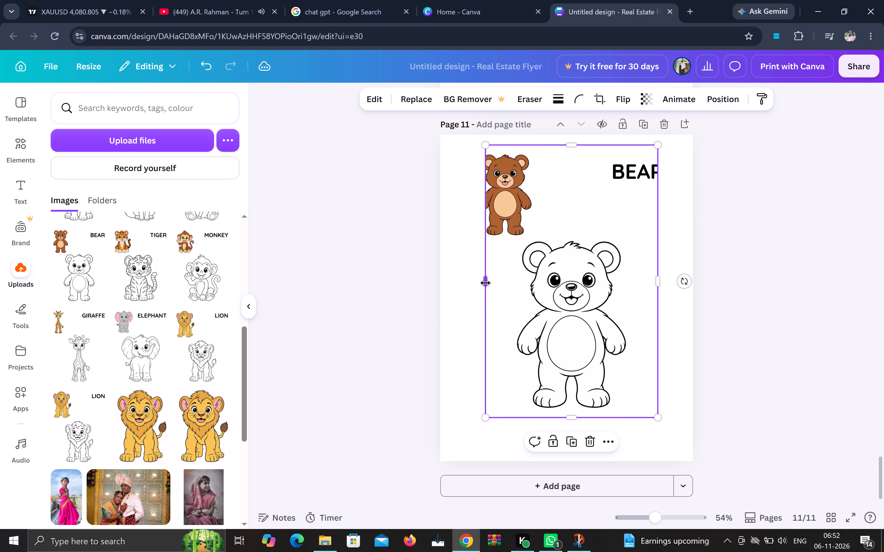
left_click_drag(485, 283, 468, 282)
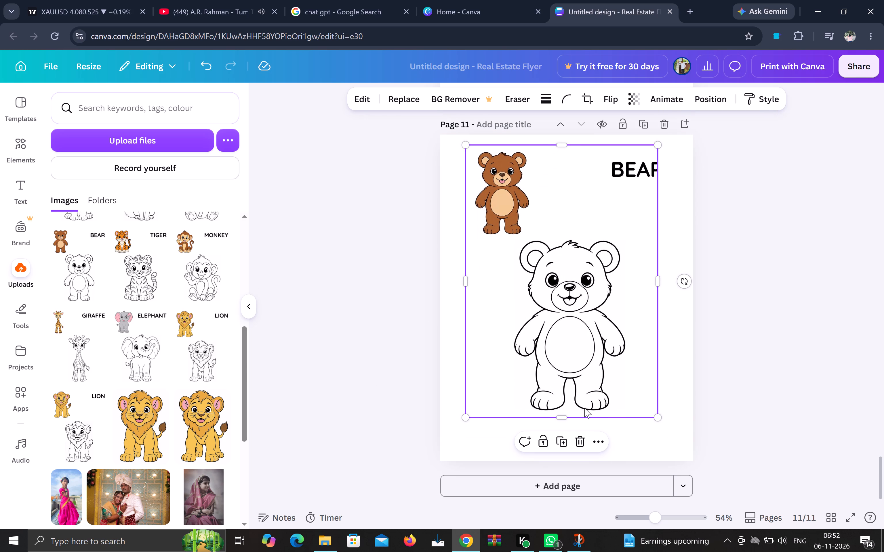
left_click_drag(565, 421, 567, 444)
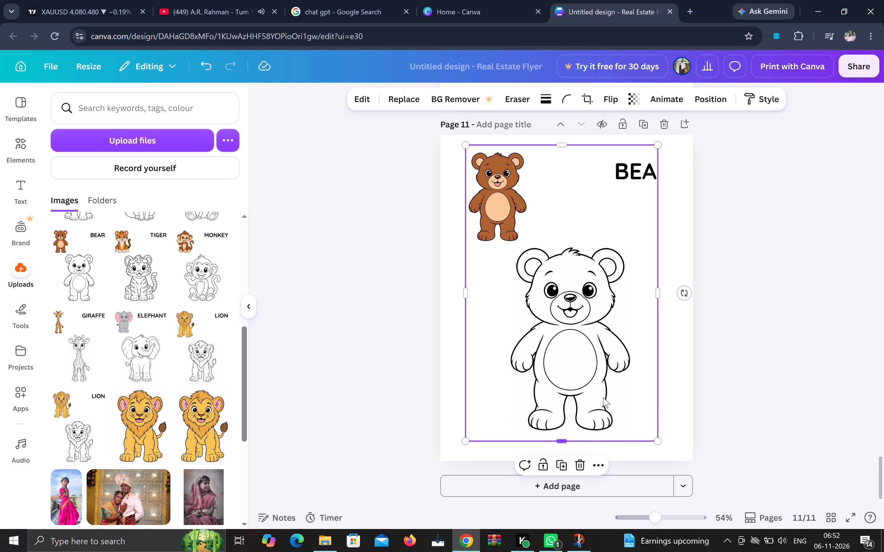
left_click_drag(658, 297, 676, 299)
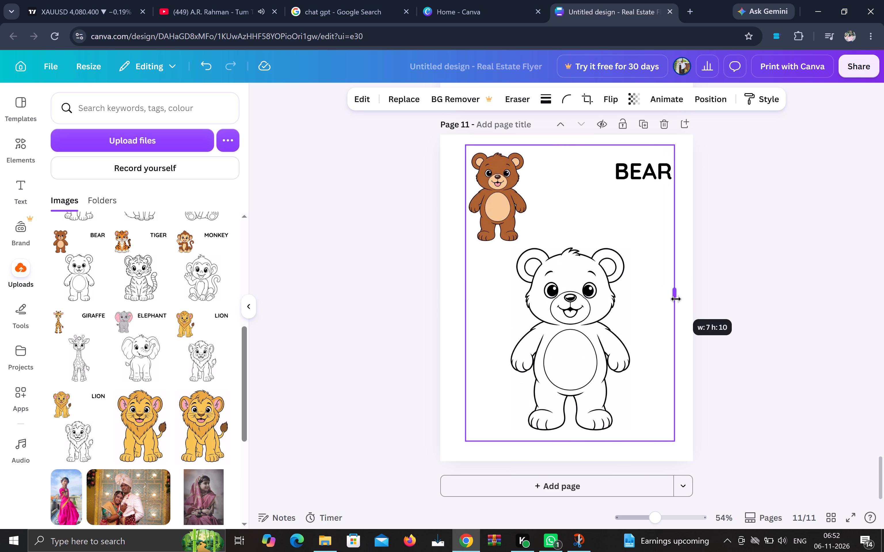
left_click_drag(676, 299, 681, 300)
left_click(762, 258)
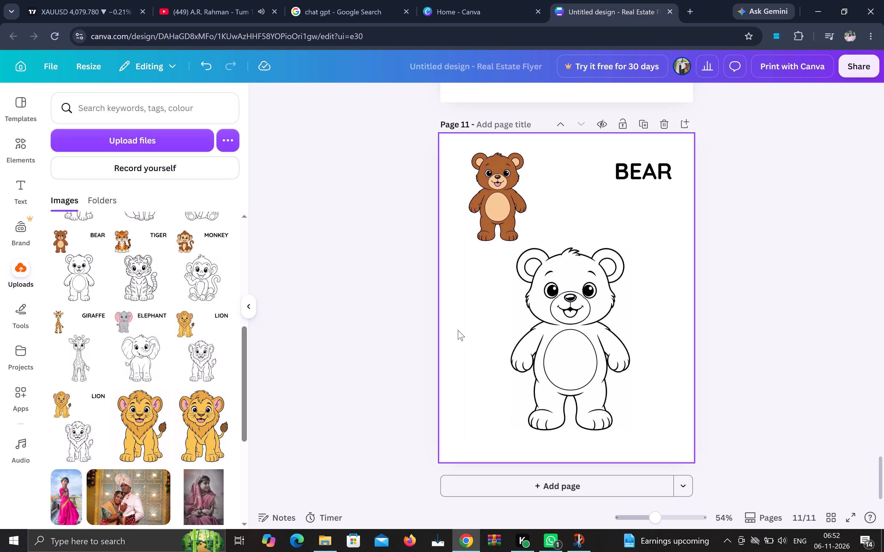
Add blank pages 12 and 13 at the end of the design and place the uploaded panda coloring image on page 13.
scroll(458, 330, "down", 6)
scroll(458, 330, "up", 20)
scroll(458, 330, "up", 1)
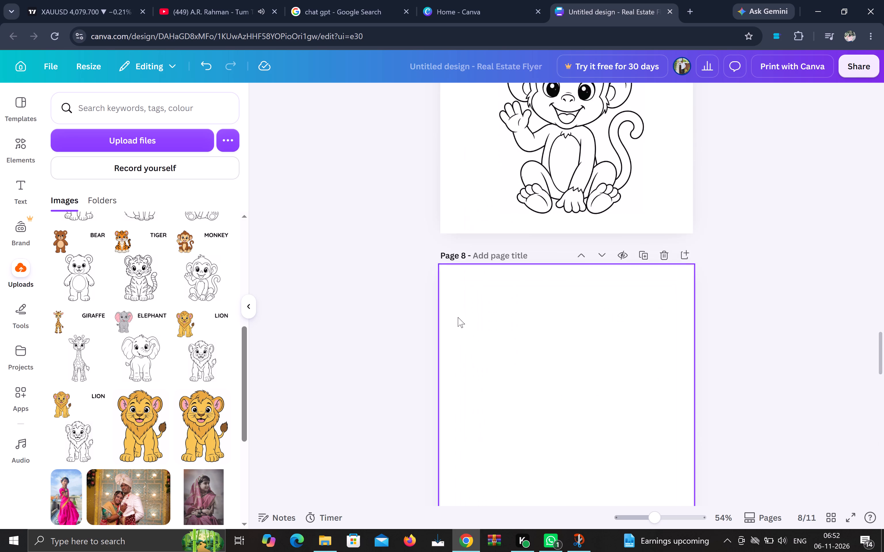
scroll(458, 317, "down", 20)
scroll(458, 317, "down", 18)
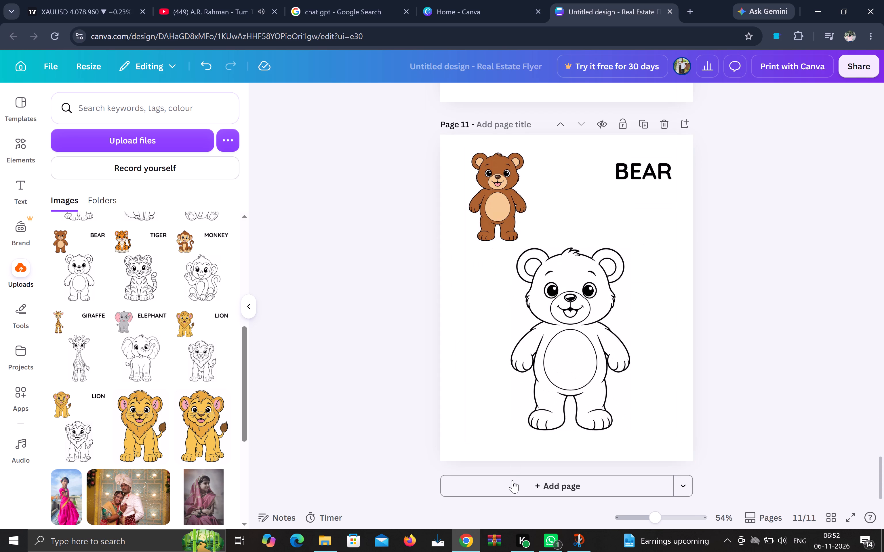
left_click(516, 495)
left_click(537, 490)
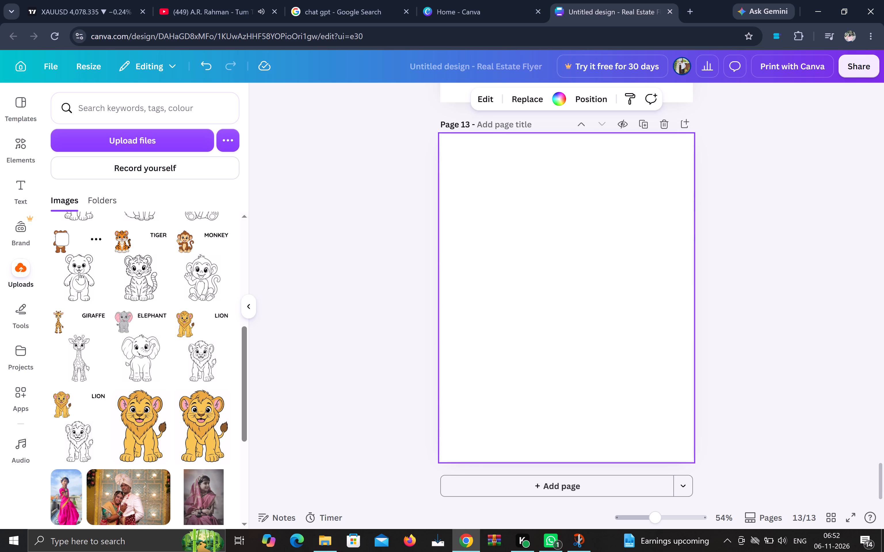
scroll(78, 272, "up", 6)
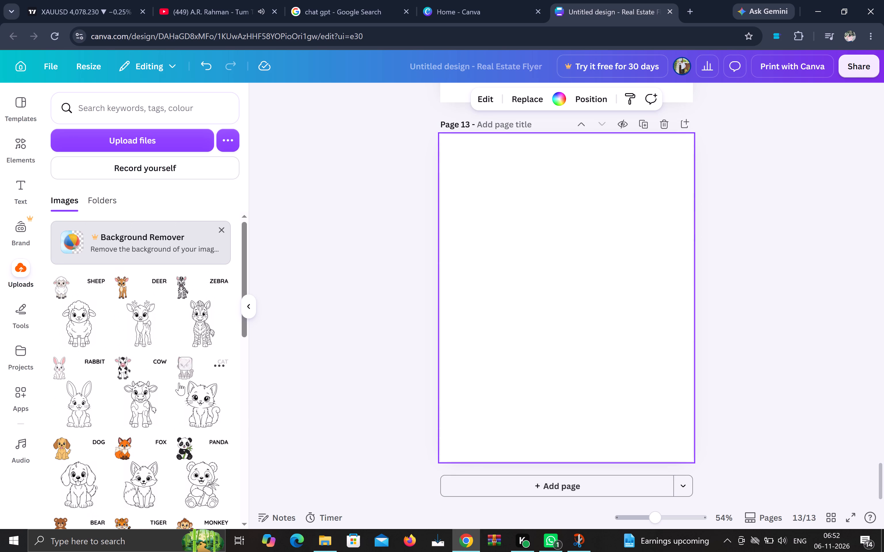
left_click(208, 473)
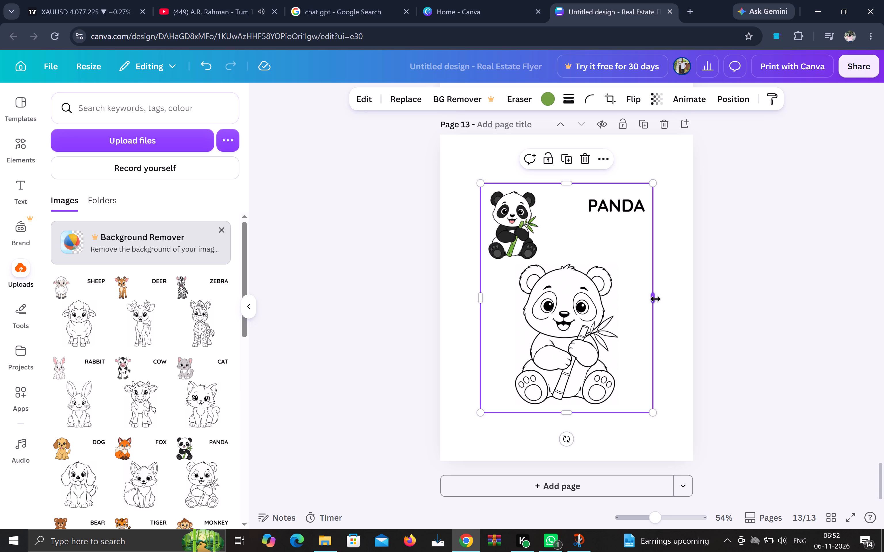
Extend all four edges of the panda image toward the margins of page 13, to about 7.9 wide and 10.3 high, fitting its whole title.
left_click_drag(656, 299, 687, 299)
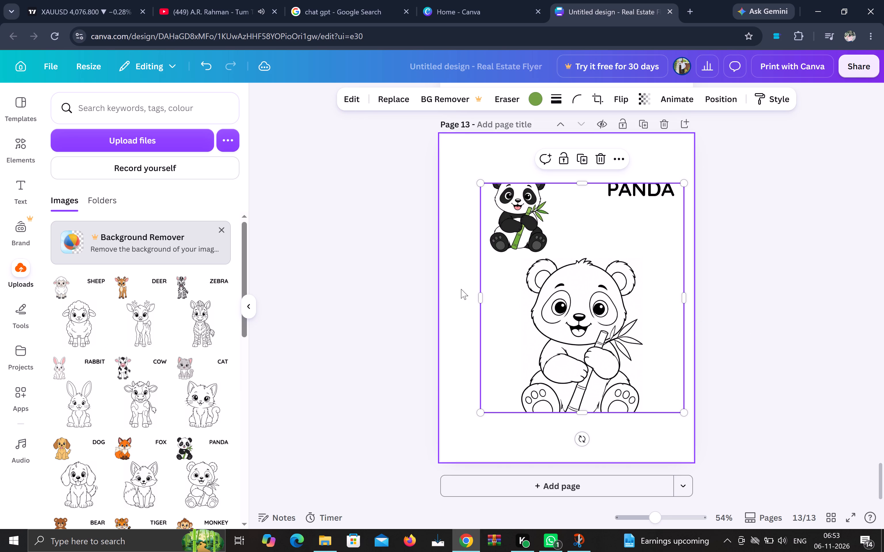
left_click_drag(479, 295, 456, 294)
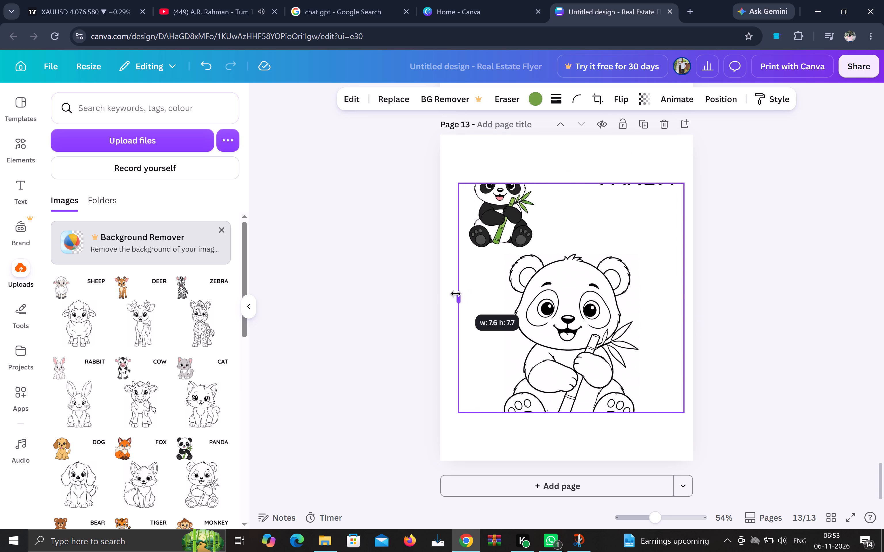
left_click_drag(456, 294, 449, 292)
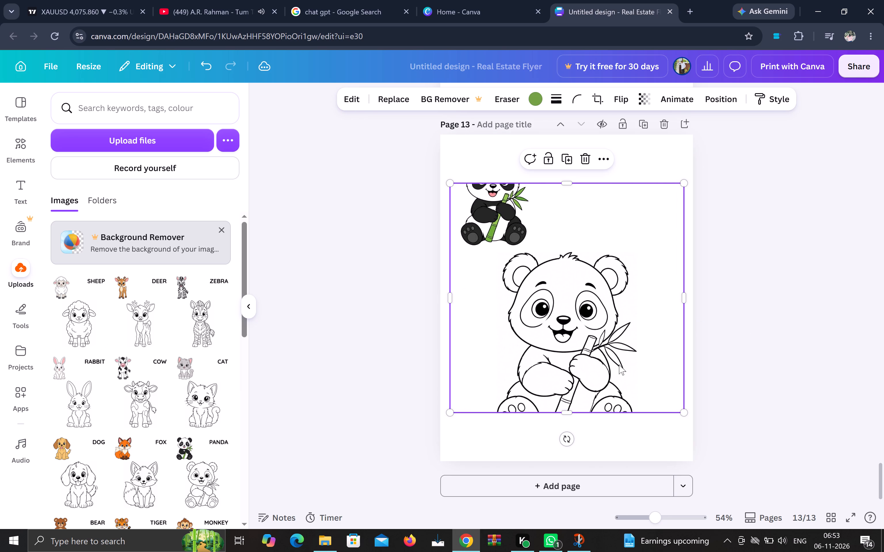
left_click_drag(566, 411, 567, 455)
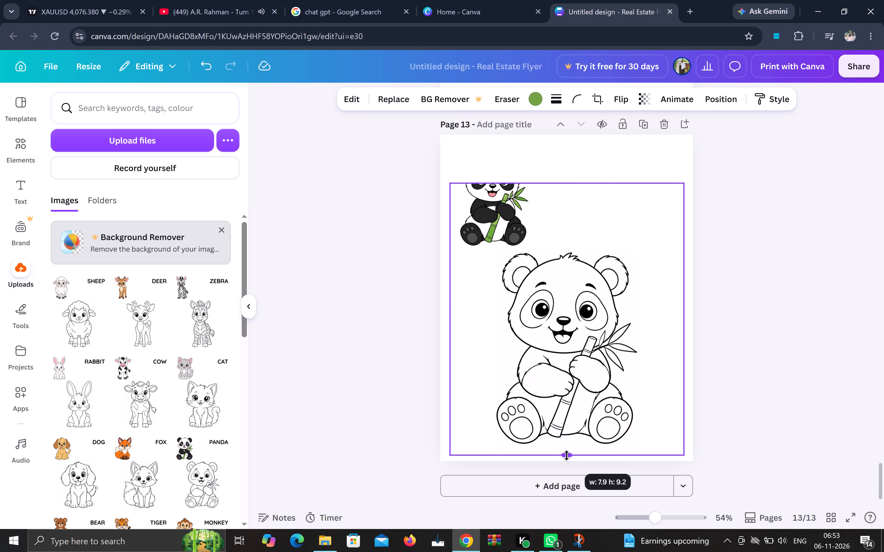
left_click_drag(567, 455, 567, 453)
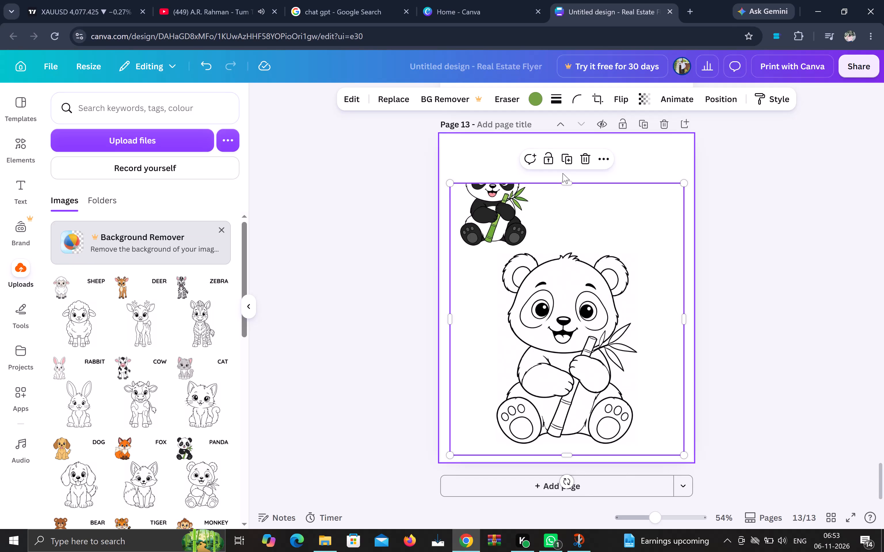
left_click_drag(565, 183, 556, 147)
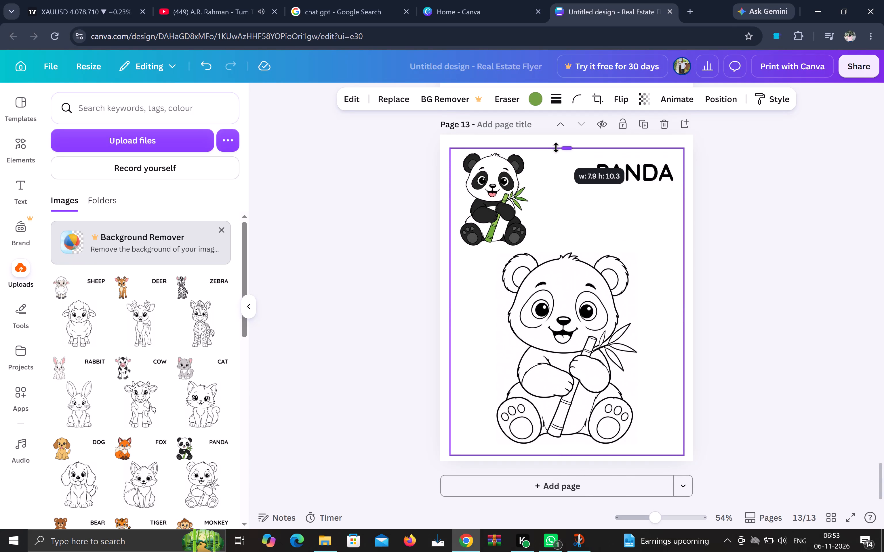
left_click_drag(556, 147, 557, 143)
left_click(754, 216)
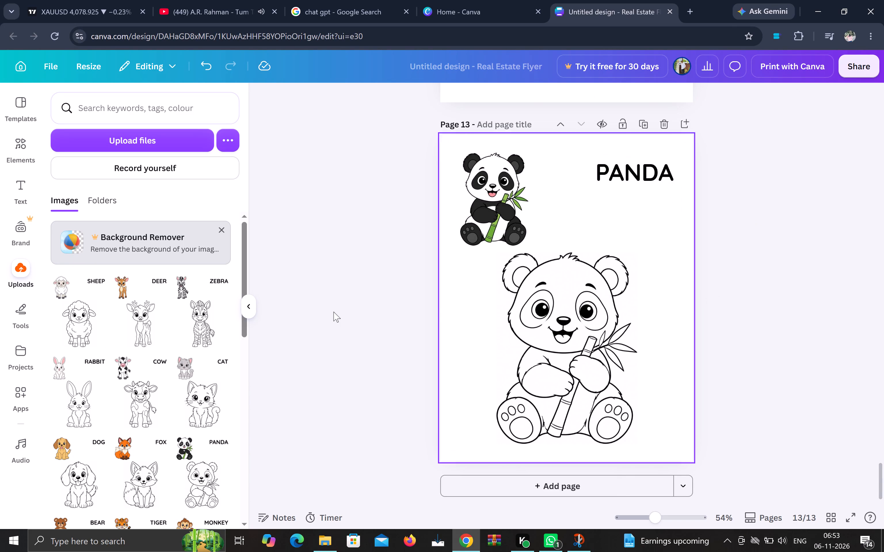
Look back through the finished pages up to page 13 to check the placed animal images and the blank pages between them.
scroll(320, 312, "down", 7)
scroll(320, 312, "up", 7)
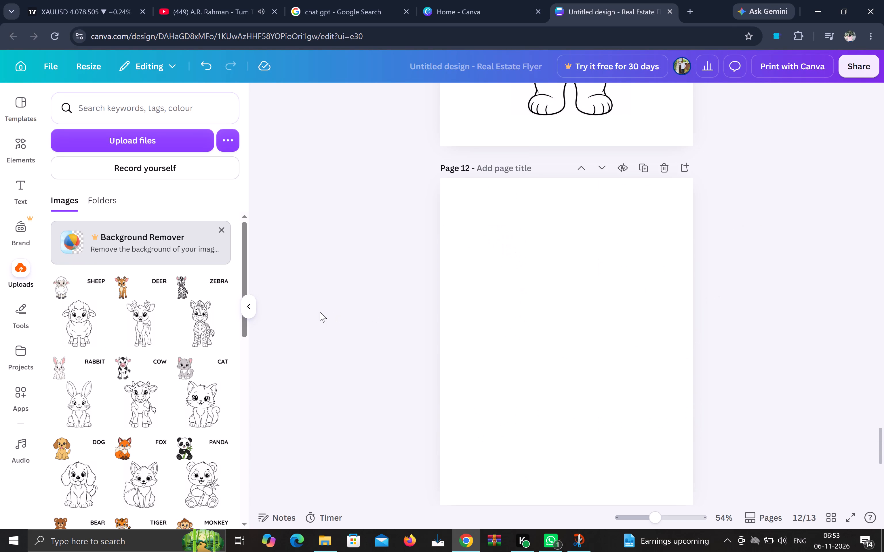
scroll(320, 312, "up", 20)
scroll(320, 312, "up", 20)
scroll(320, 312, "up", 20)
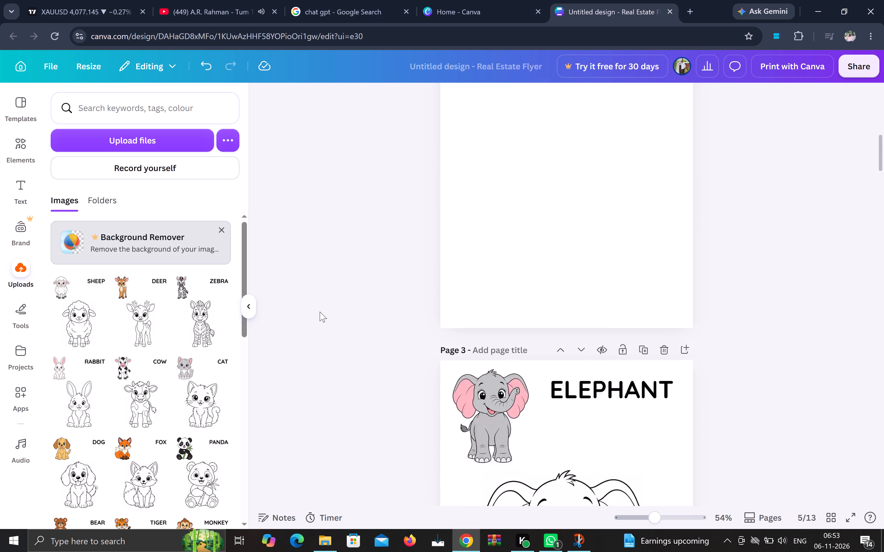
scroll(320, 312, "up", 14)
scroll(320, 312, "up", 14)
scroll(320, 312, "down", 20)
scroll(320, 312, "down", 20)
scroll(320, 312, "down", 2)
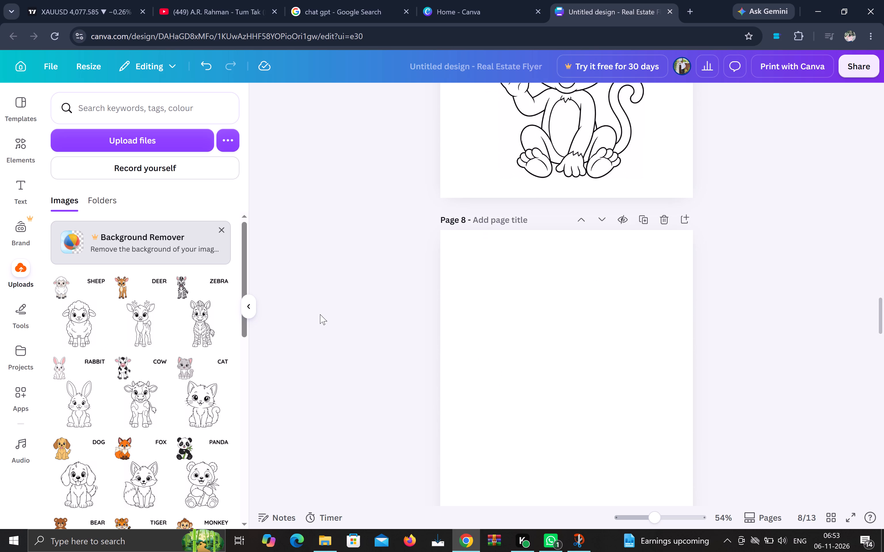
scroll(320, 314, "down", 20)
scroll(320, 314, "down", 20)
scroll(320, 318, "down", 17)
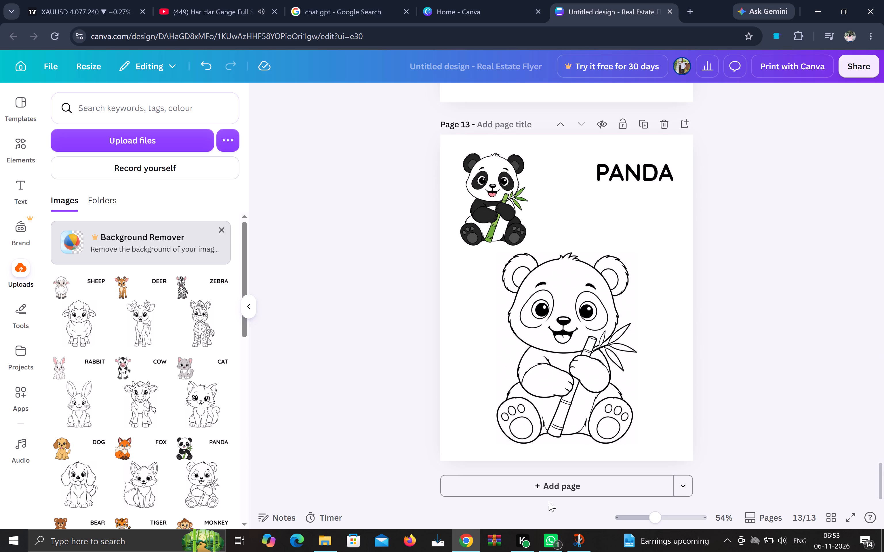
Add blank pages 14 and 15 at the end of the design and place the uploaded fox coloring image on page 15.
left_click(549, 490)
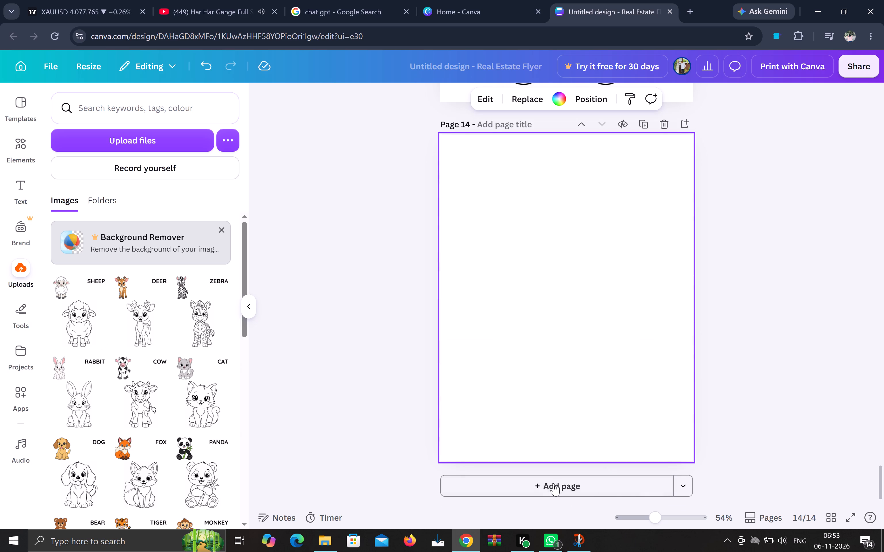
left_click(555, 482)
double_click(144, 480)
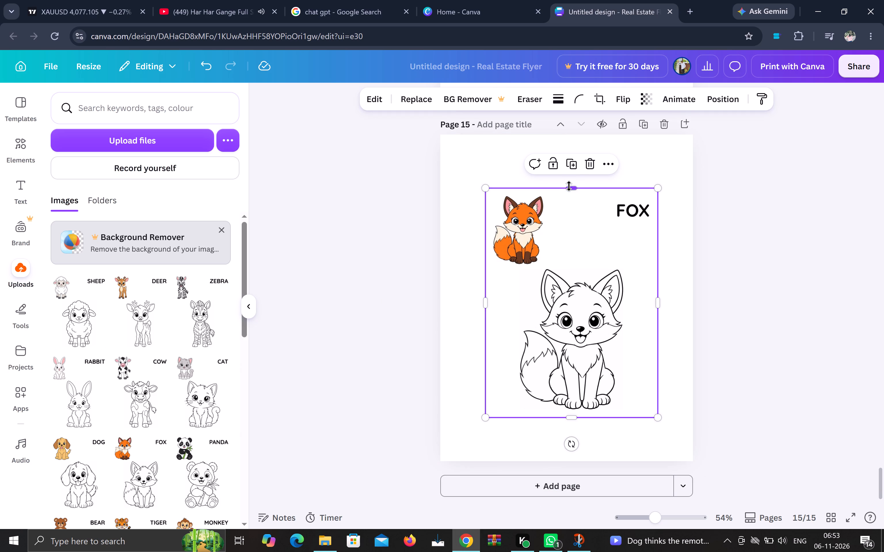
Extend all four edges of the fox image toward the margins of page 15, fitting its whole title.
left_click_drag(568, 187, 559, 144)
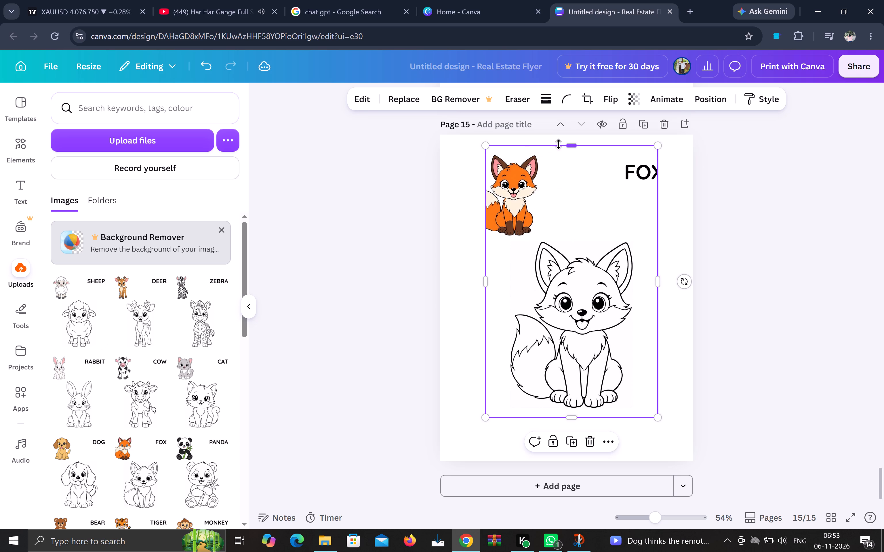
left_click_drag(574, 419, 574, 429)
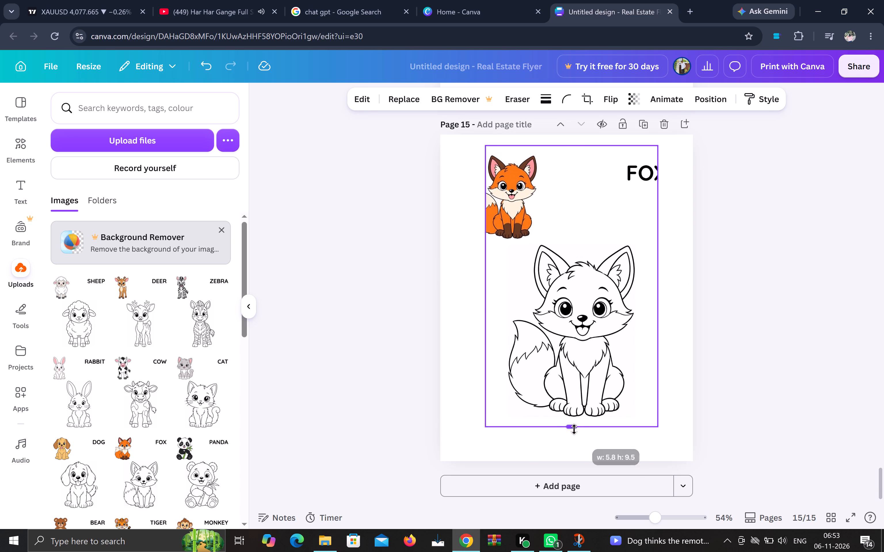
left_click_drag(574, 429, 578, 452)
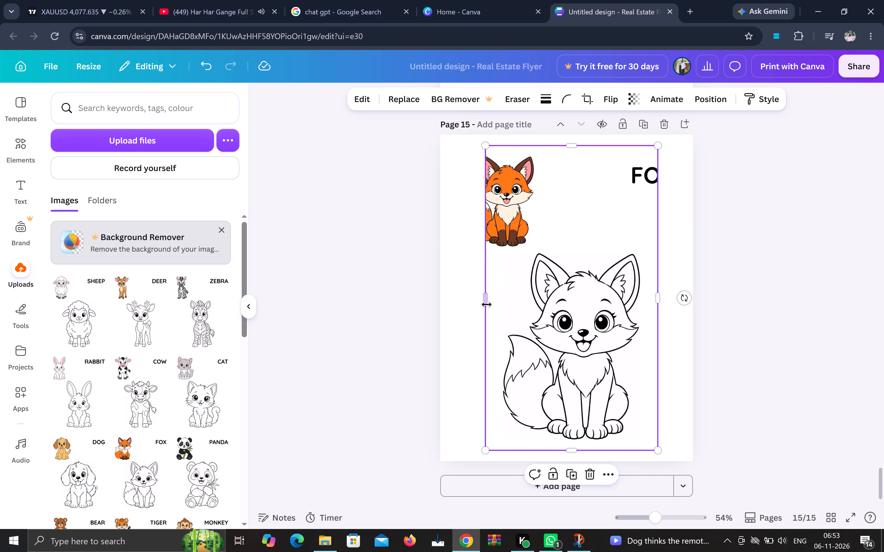
left_click_drag(485, 301, 454, 298)
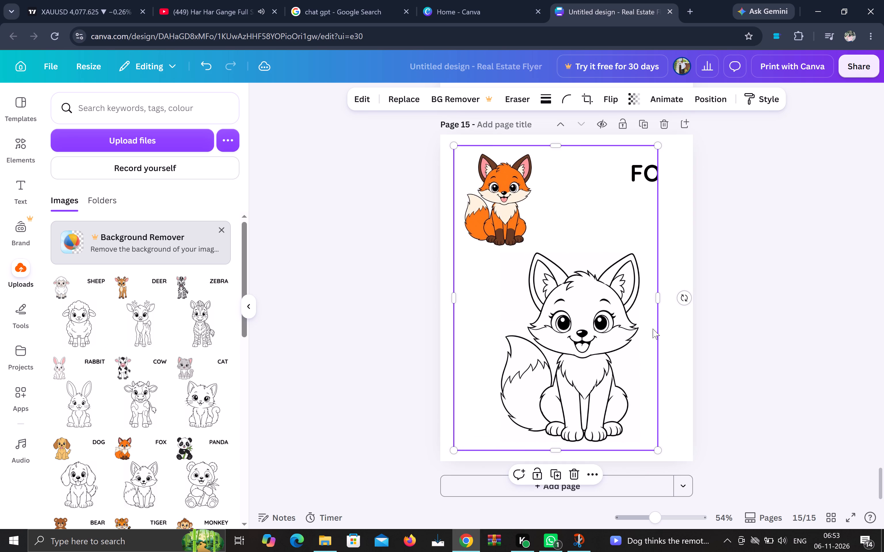
left_click_drag(657, 306, 685, 310)
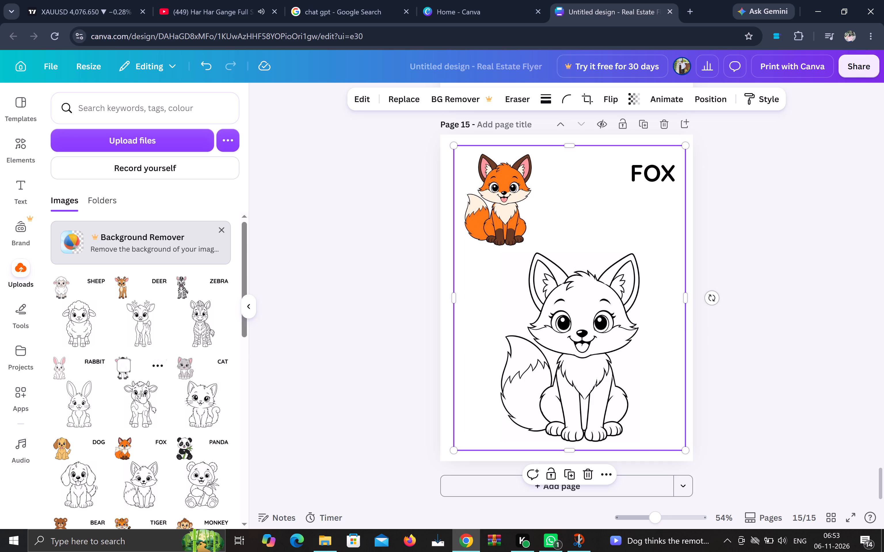
left_click(322, 375)
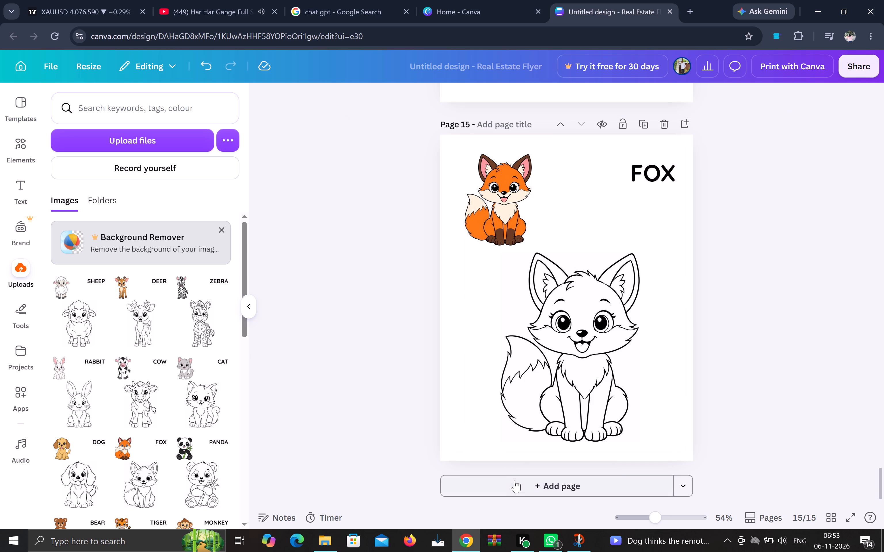
Add blank pages 16 and 17 at the end of the design and place the uploaded dog coloring image on page 17.
scroll(484, 339, "up", 11)
scroll(484, 339, "down", 6)
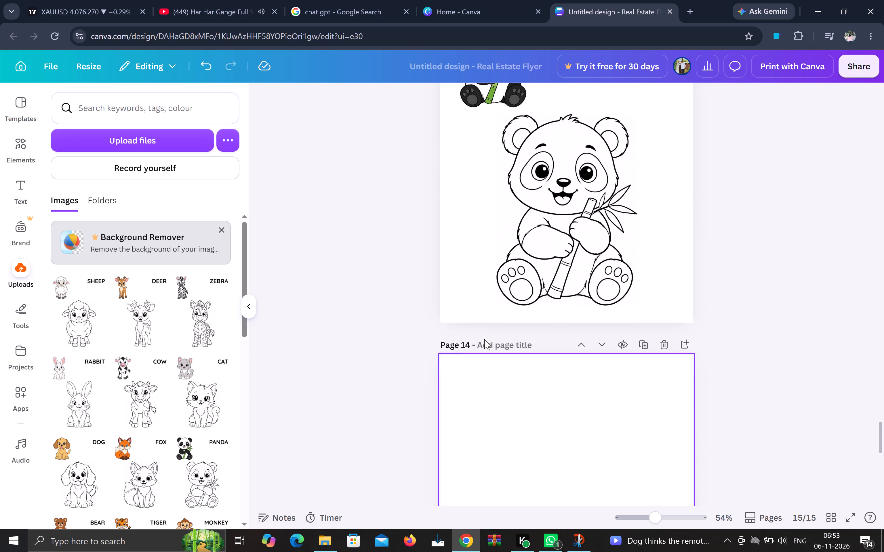
scroll(484, 339, "down", 20)
scroll(484, 339, "down", 3)
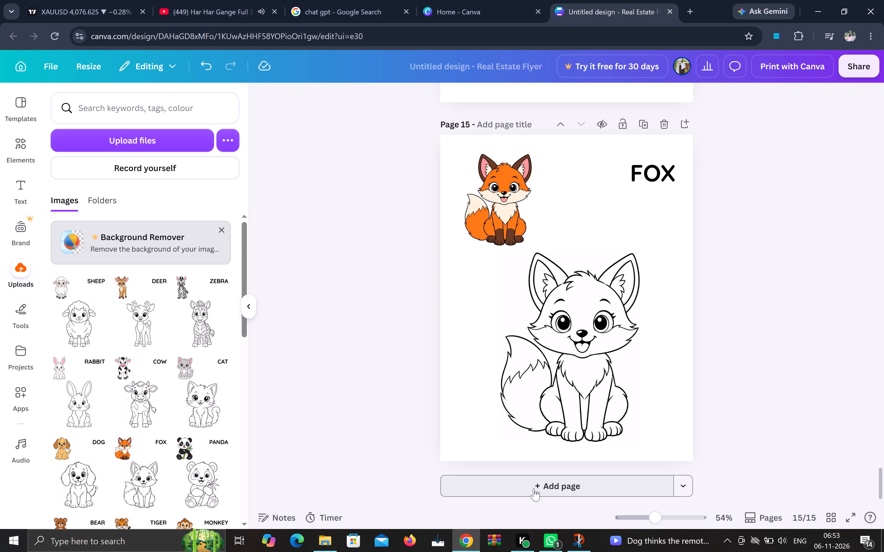
left_click(534, 489)
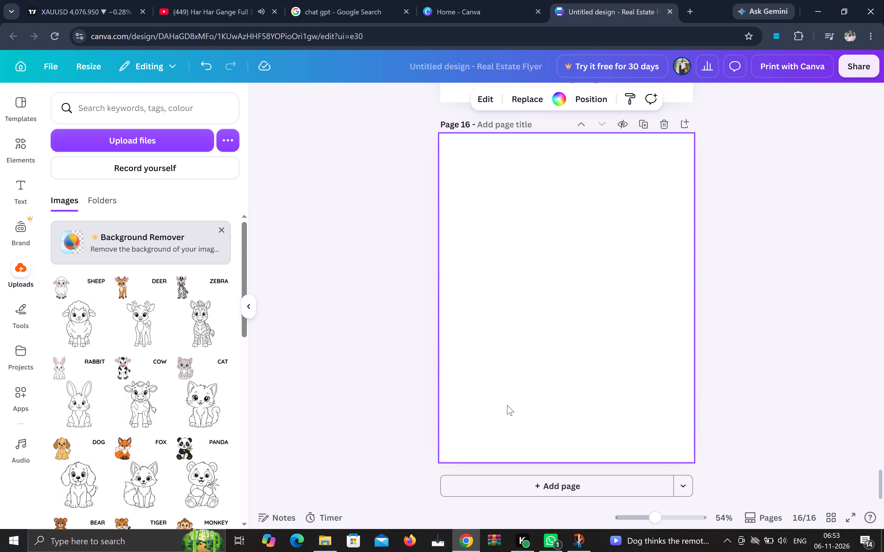
scroll(500, 378, "up", 5)
scroll(500, 378, "down", 9)
left_click(519, 488)
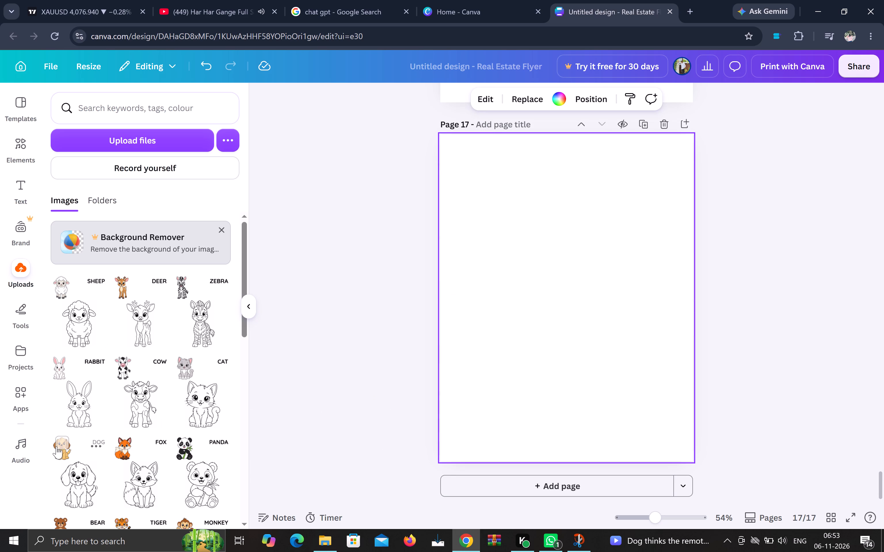
double_click(76, 484)
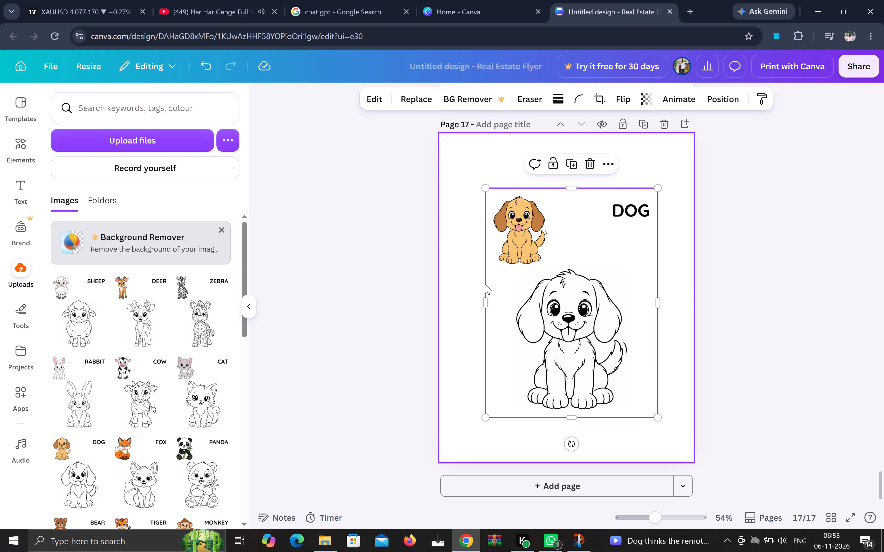
Extend all four edges of the dog image toward the margins of page 17, fitting its whole title.
left_click_drag(574, 187, 574, 166)
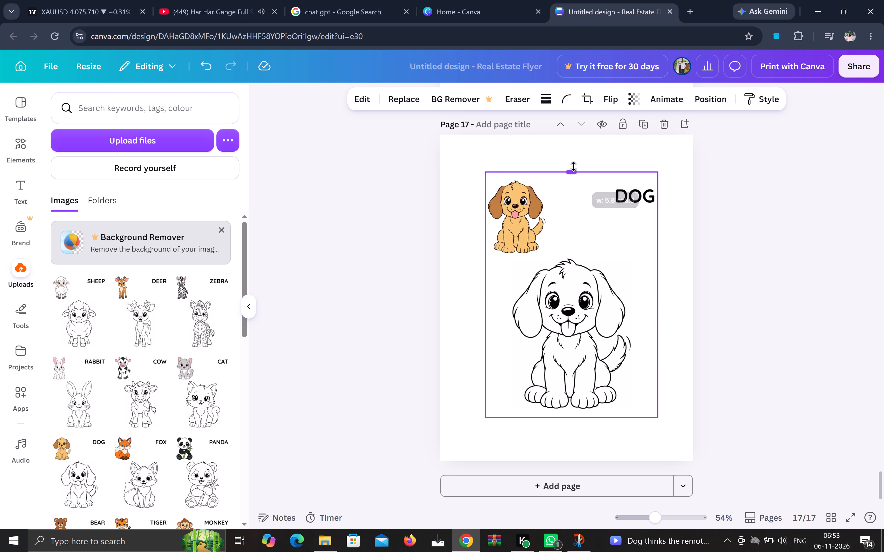
left_click_drag(574, 166, 571, 145)
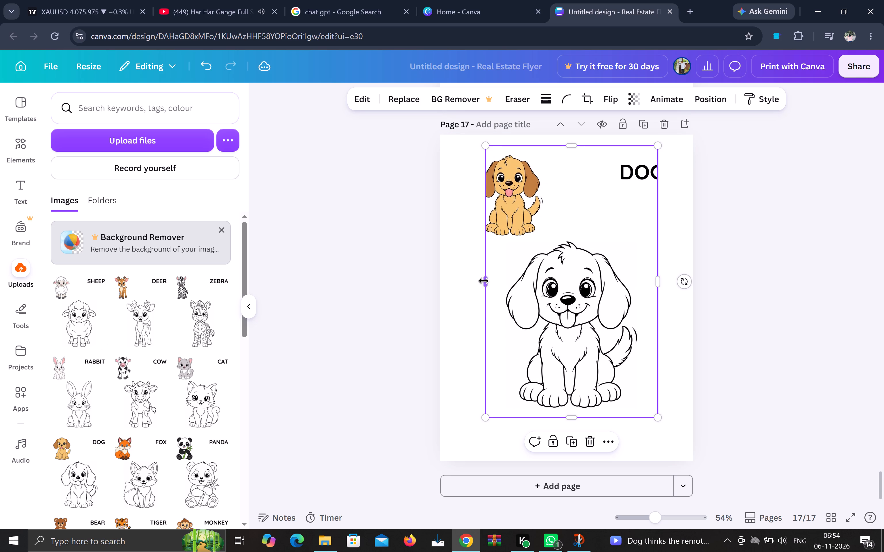
left_click_drag(484, 281, 460, 280)
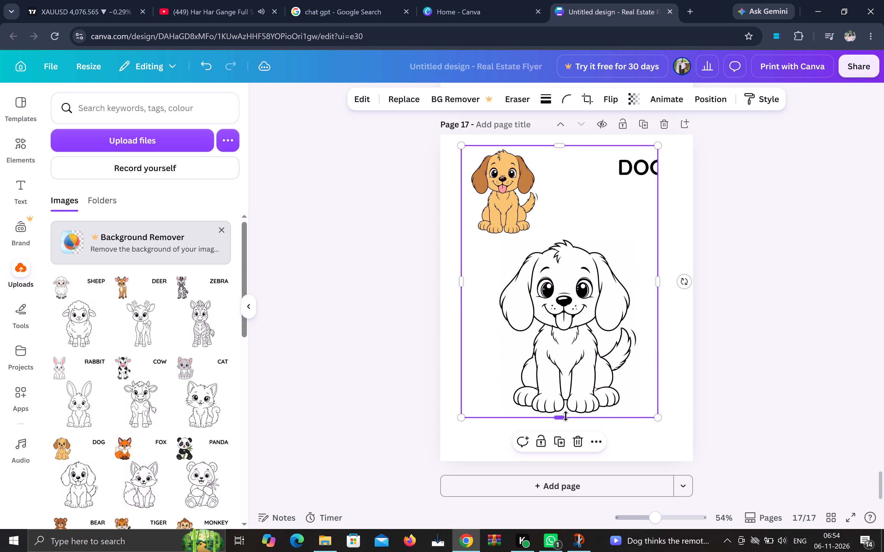
left_click_drag(560, 416, 560, 443)
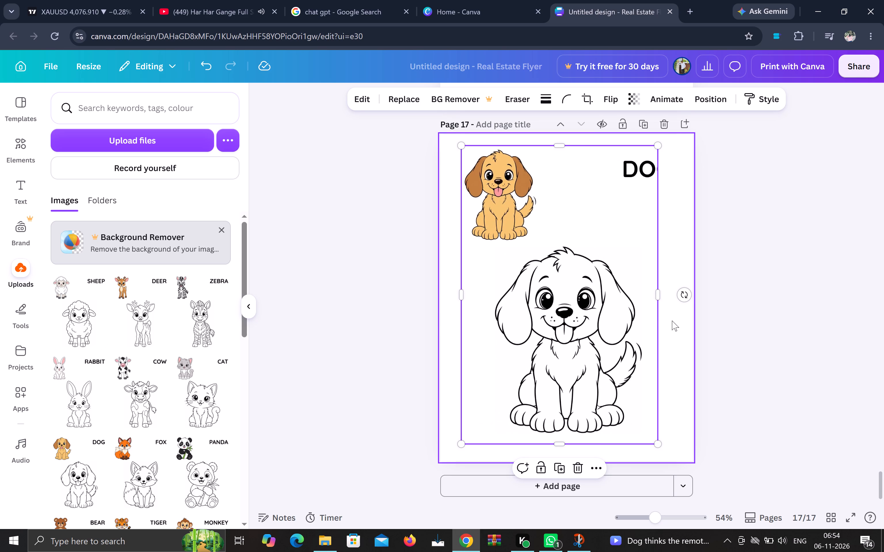
left_click_drag(658, 300, 682, 305)
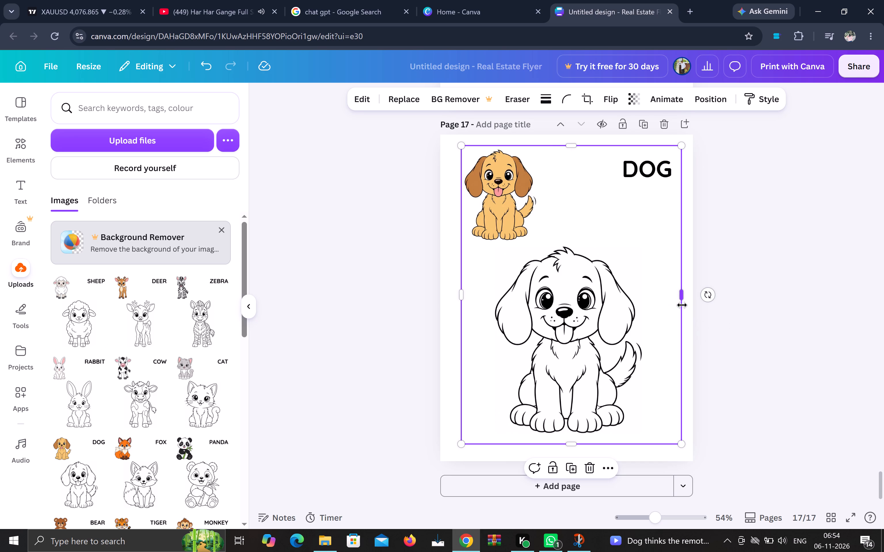
left_click(731, 339)
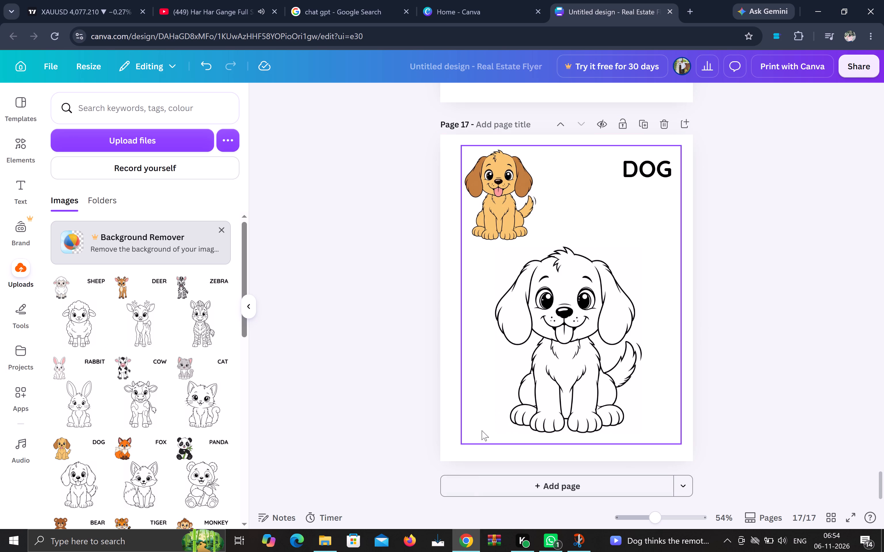
Add blank pages 18 and 19 at the end of the design and place the uploaded cat coloring image on page 19.
double_click(502, 496)
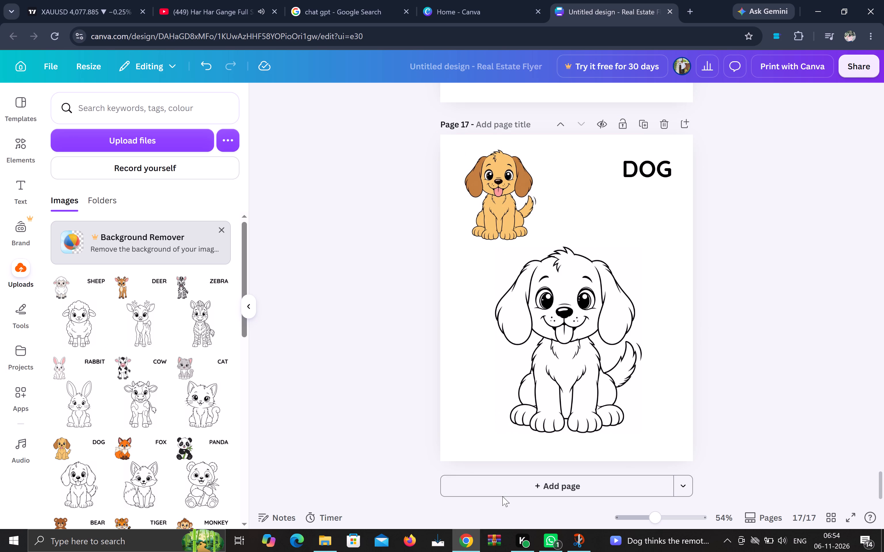
left_click(515, 488)
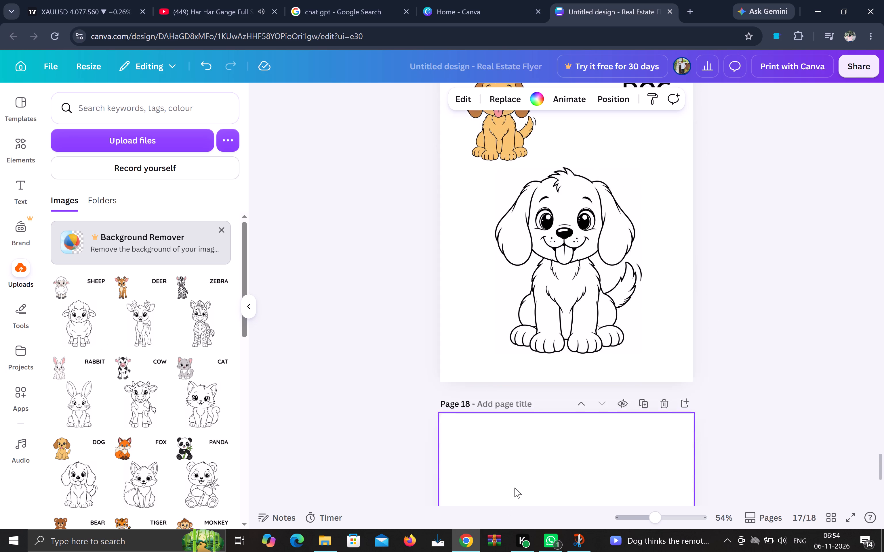
left_click(515, 490)
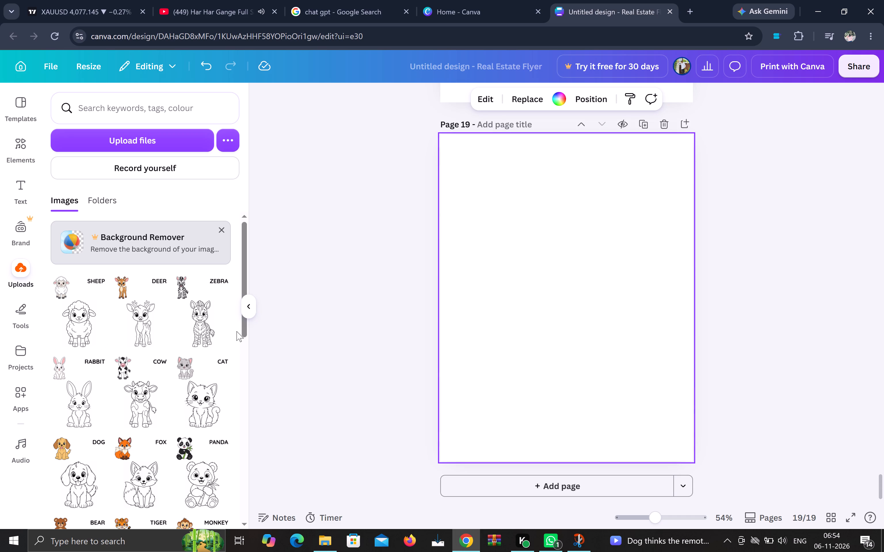
double_click(214, 390)
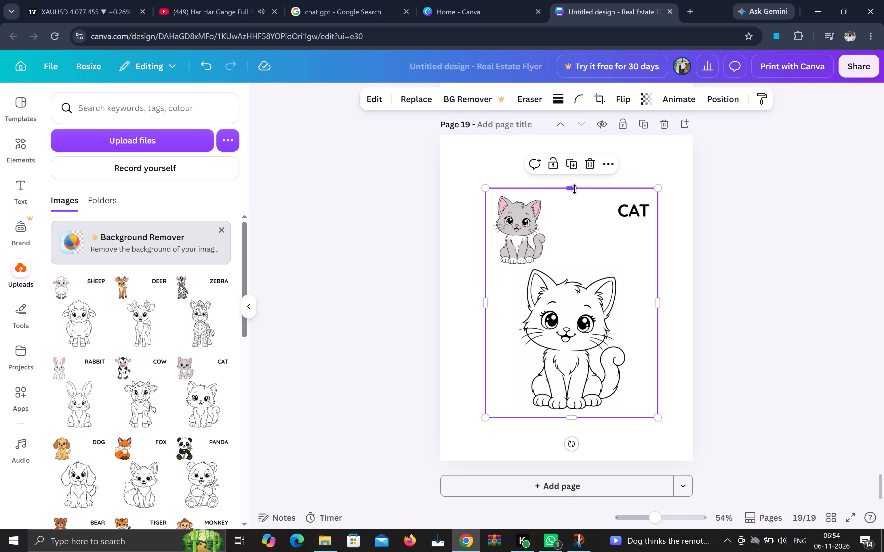
Extend all four edges of the cat image toward the margins of page 19, fitting its whole title.
left_click_drag(574, 191, 571, 145)
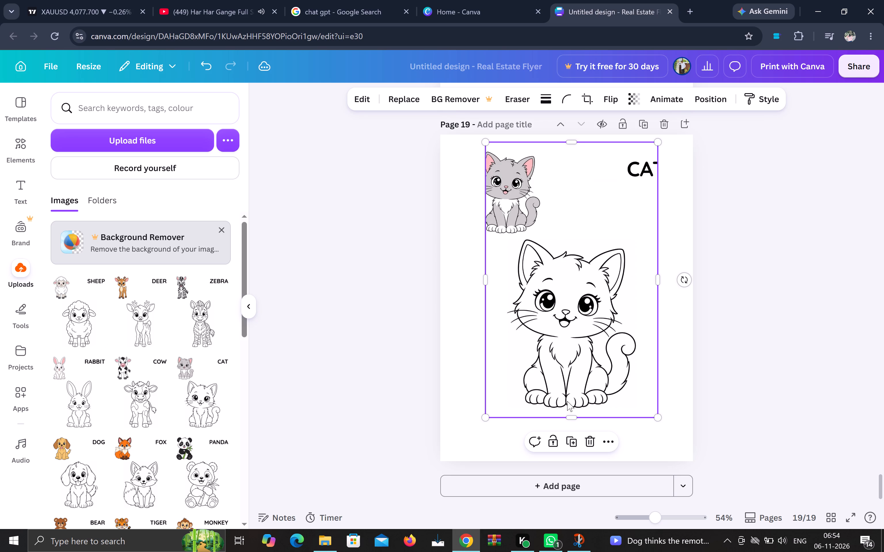
left_click_drag(571, 416, 571, 447)
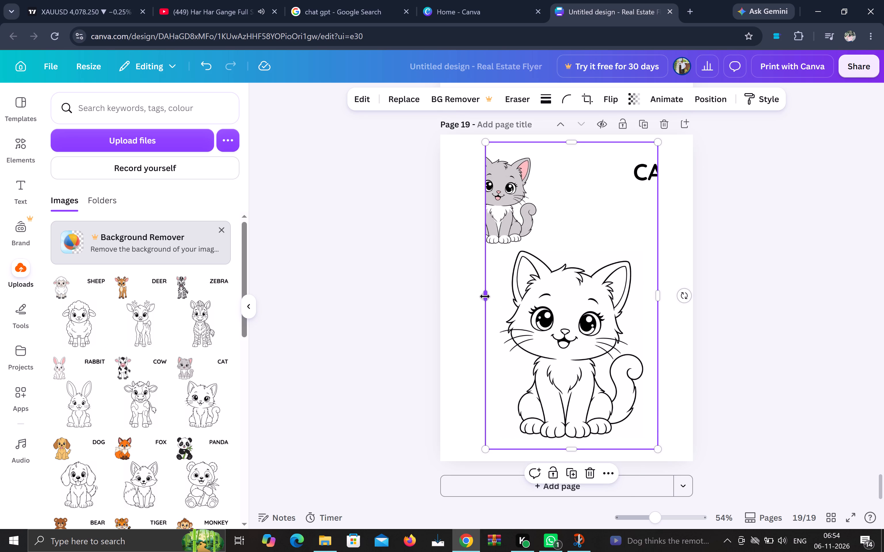
left_click_drag(485, 296, 458, 295)
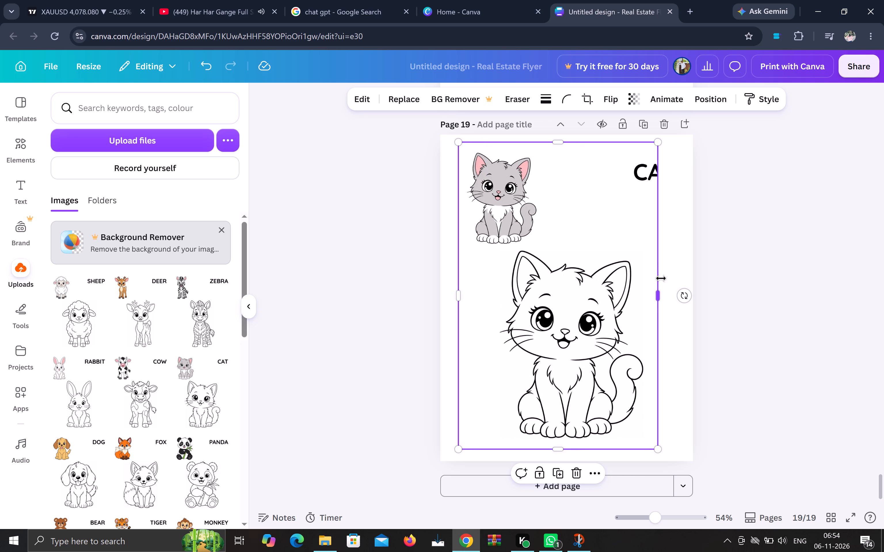
left_click_drag(660, 302, 688, 303)
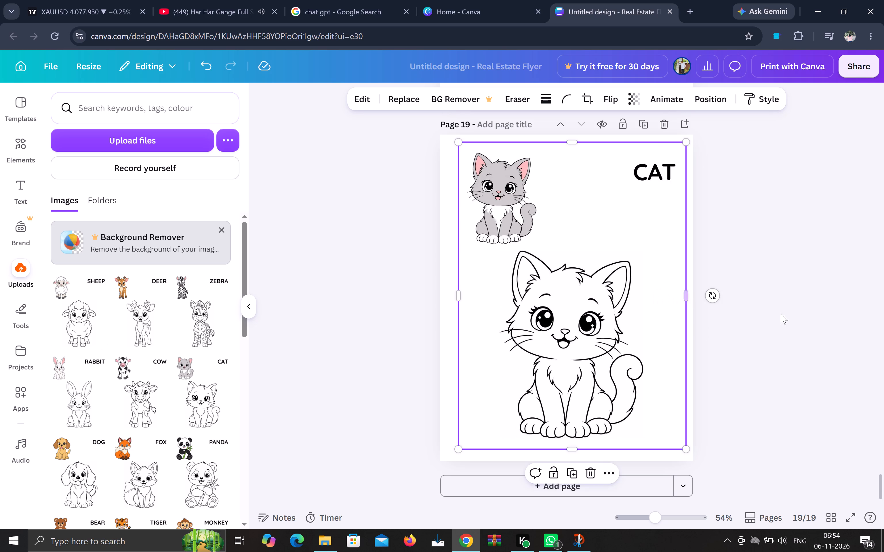
left_click(791, 320)
Add blank pages 20 and 21 at the end of the design and place the uploaded cow coloring image on page 21.
left_click(534, 489)
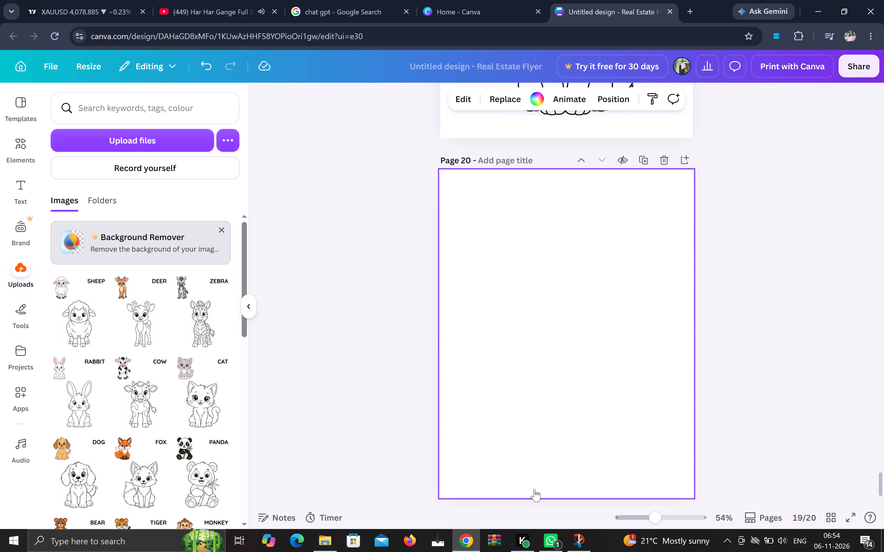
left_click(534, 489)
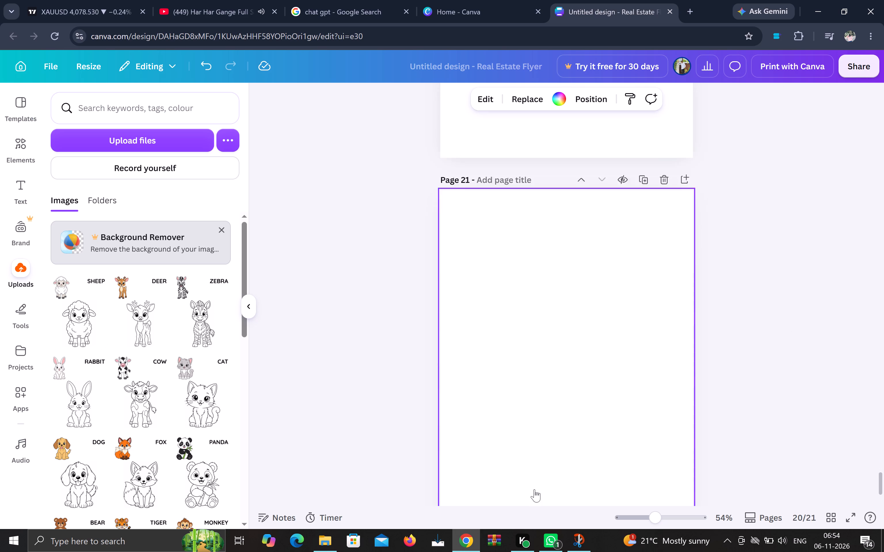
double_click(147, 408)
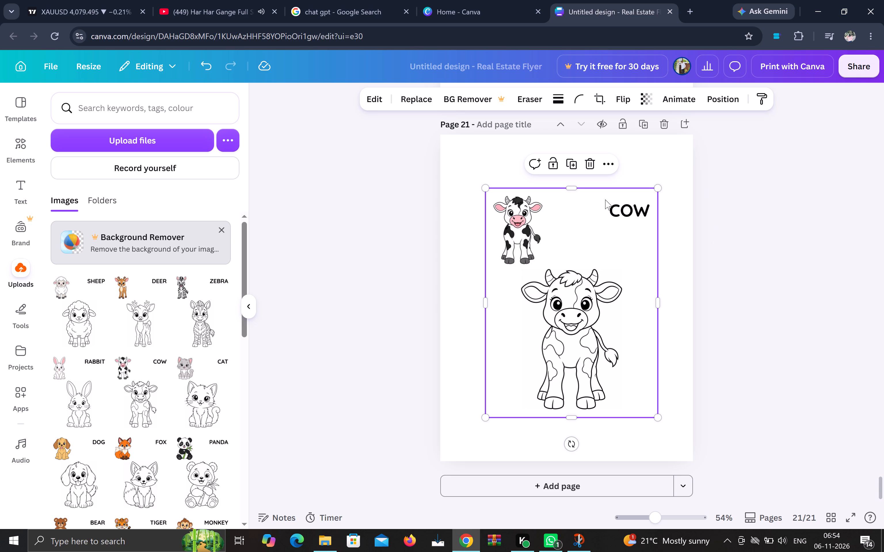
Extend the upper and both side edges of the cow image on page 21, fitting its whole title.
left_click_drag(570, 191, 560, 152)
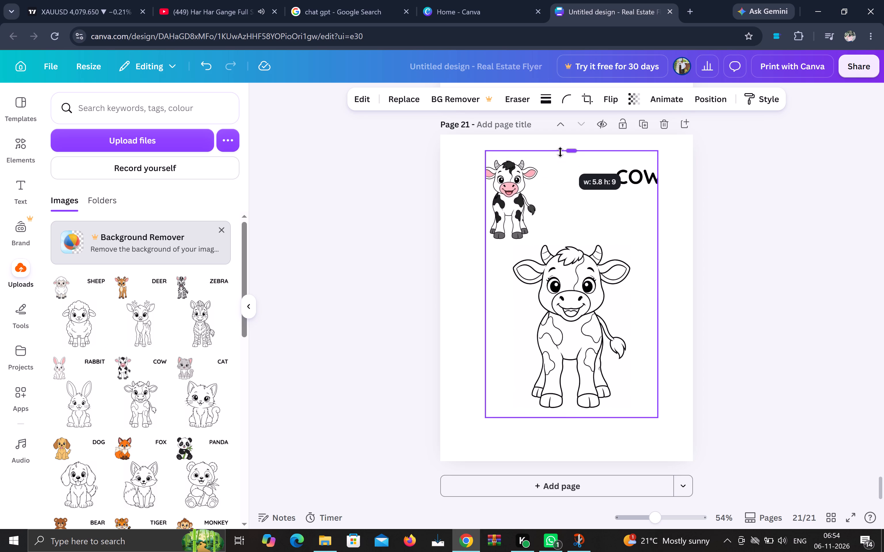
left_click_drag(560, 152, 559, 147)
left_click_drag(486, 279, 468, 277)
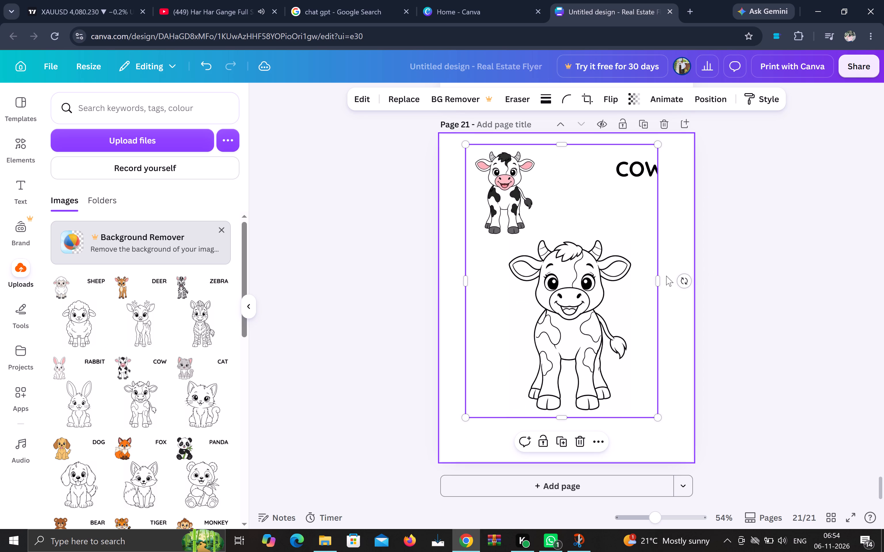
left_click_drag(659, 278, 692, 279)
left_click_drag(691, 279, 672, 280)
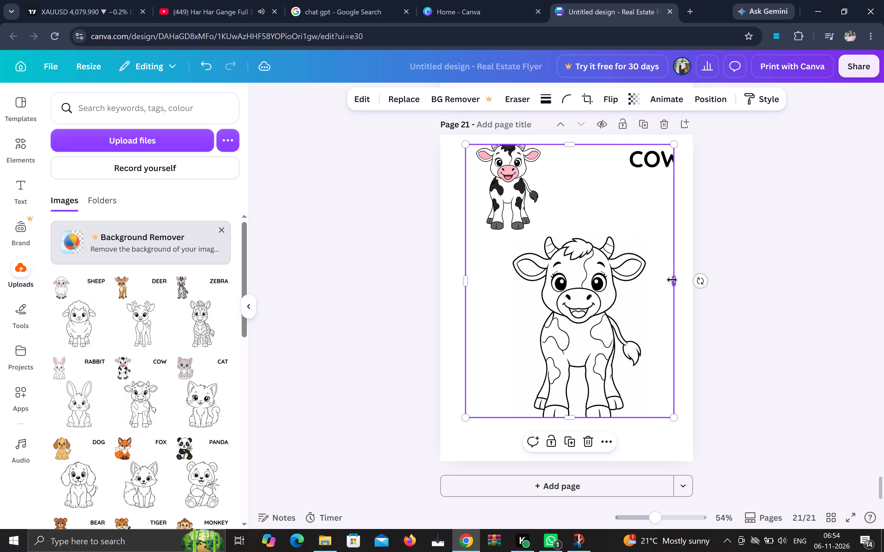
left_click_drag(674, 282, 685, 282)
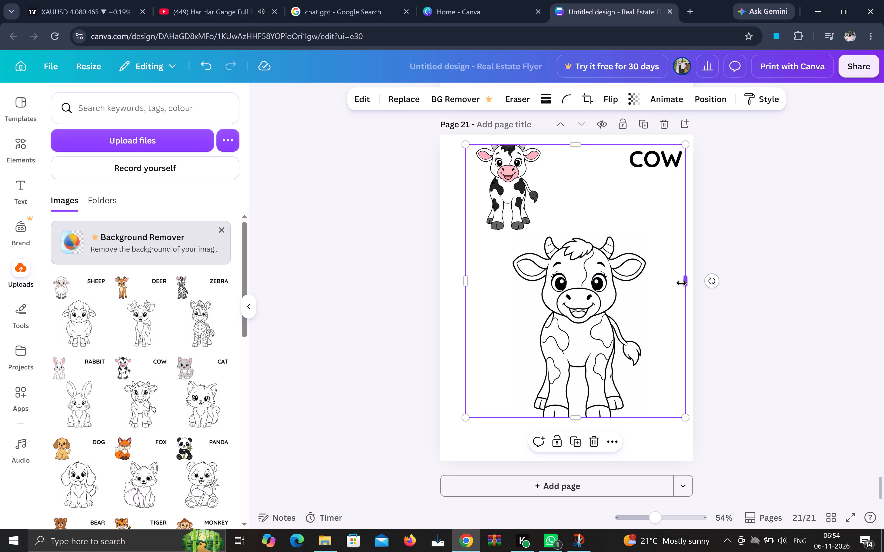
Center the cow image horizontally on page 21 and extend its lower and upper edges so both cow drawings fit completely.
left_click_drag(589, 361, 582, 375)
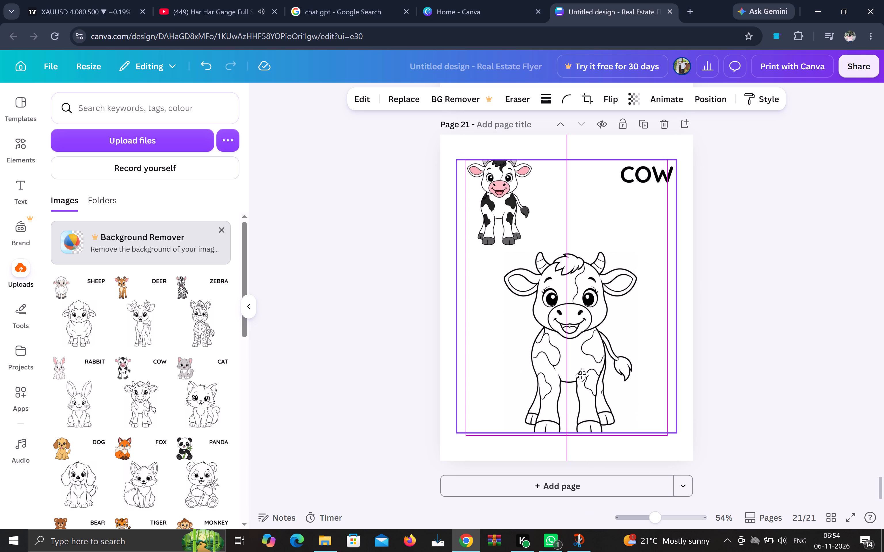
left_click_drag(582, 375, 581, 373)
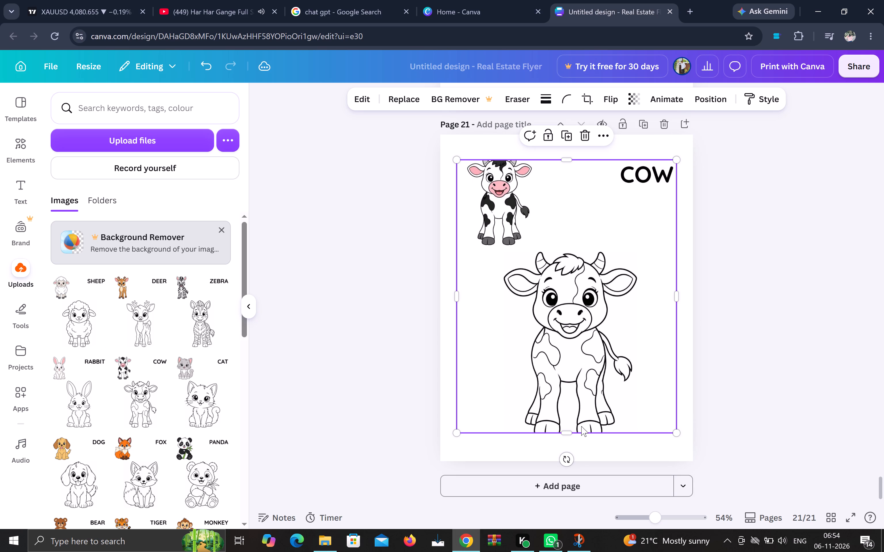
left_click_drag(567, 433, 567, 456)
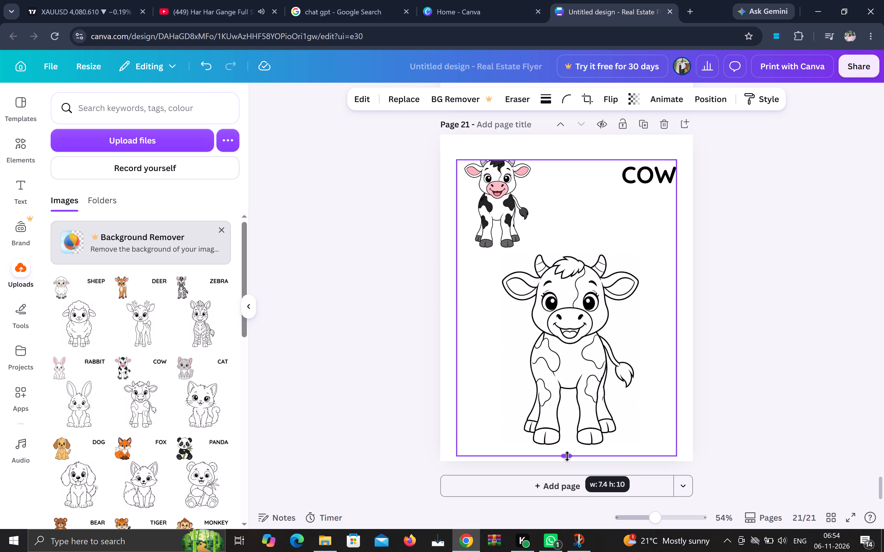
left_click_drag(567, 456, 566, 445)
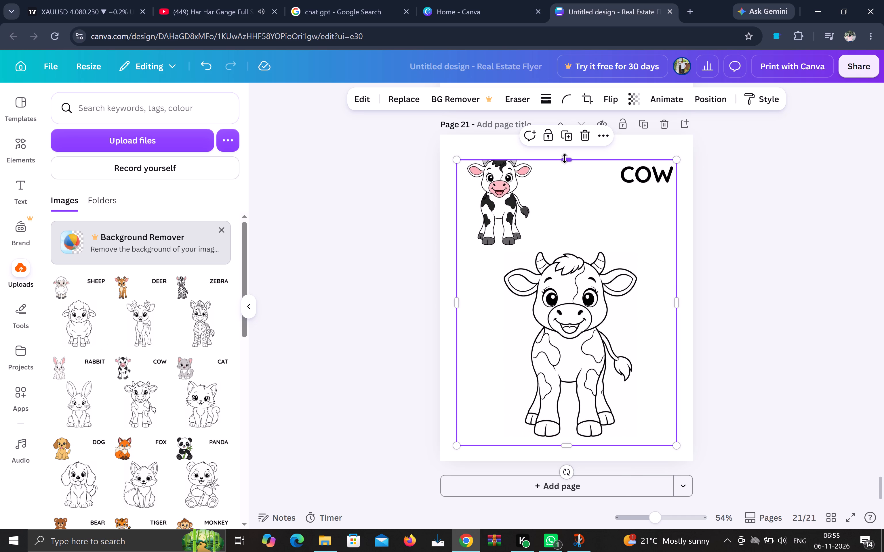
left_click_drag(566, 161, 565, 146)
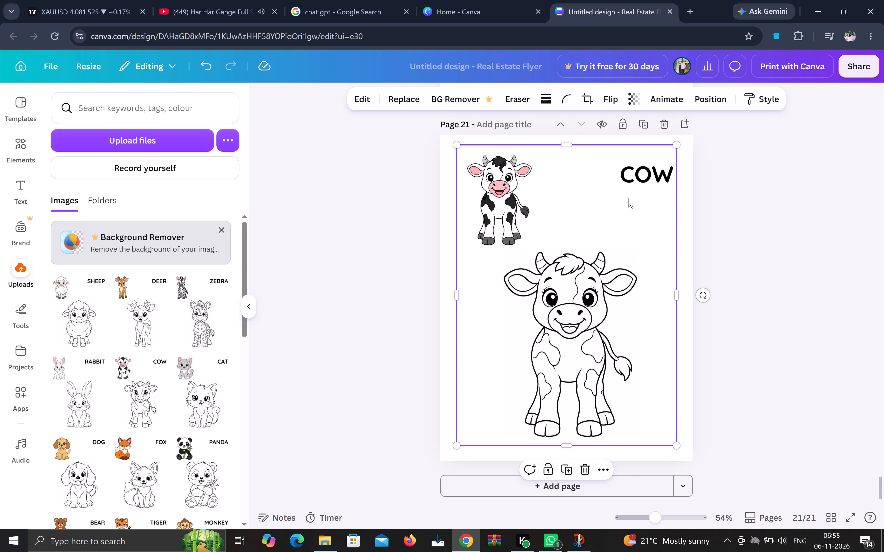
left_click_drag(677, 298, 681, 298)
left_click(748, 287)
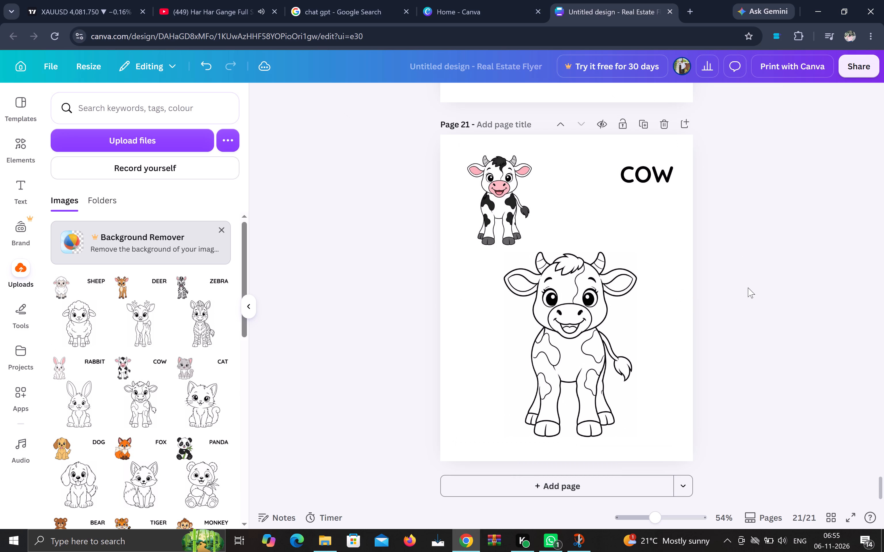
Add blank pages 22 and 23 at the end of the design and place the uploaded rabbit coloring image on page 23.
scroll(568, 318, "down", 7)
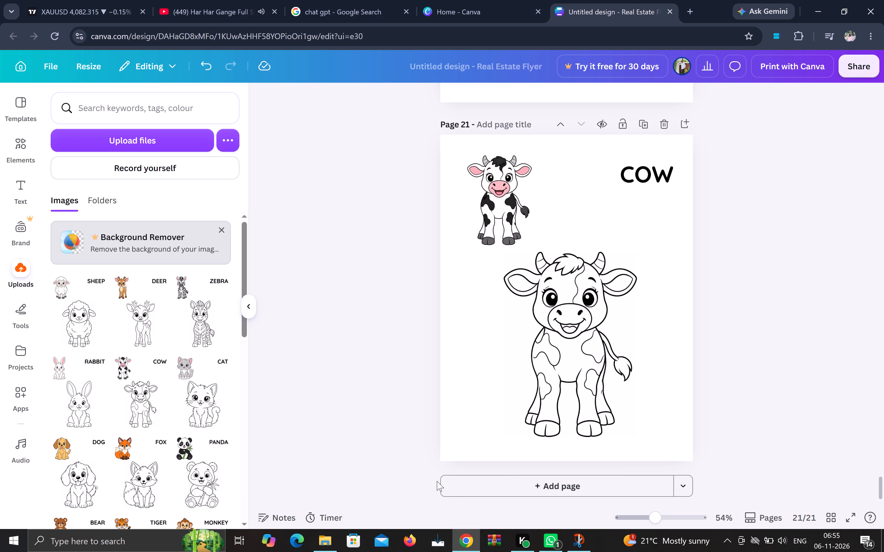
left_click(478, 488)
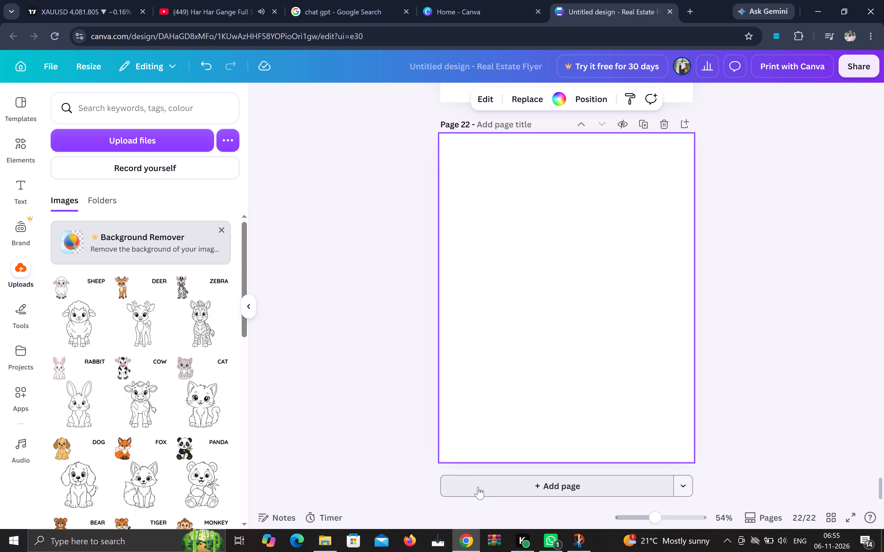
scroll(475, 472, "up", 5)
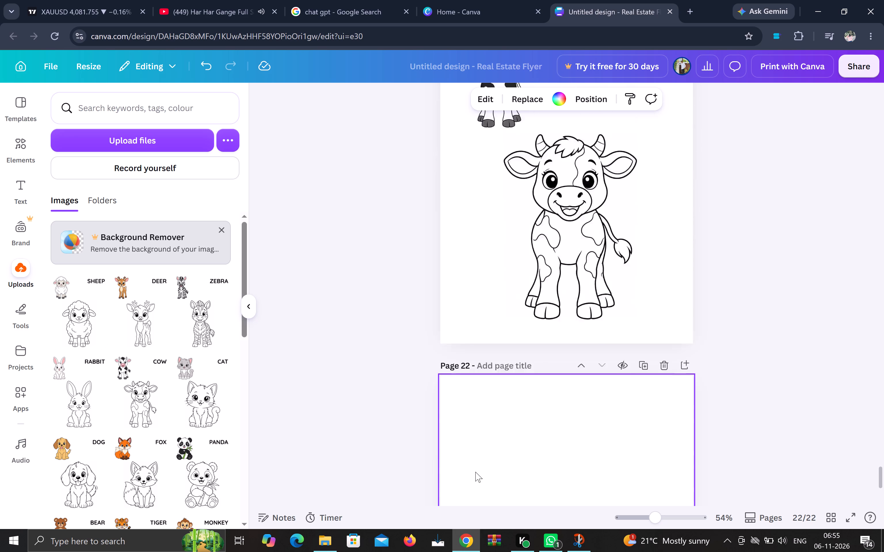
scroll(475, 472, "up", 2)
scroll(475, 472, "down", 11)
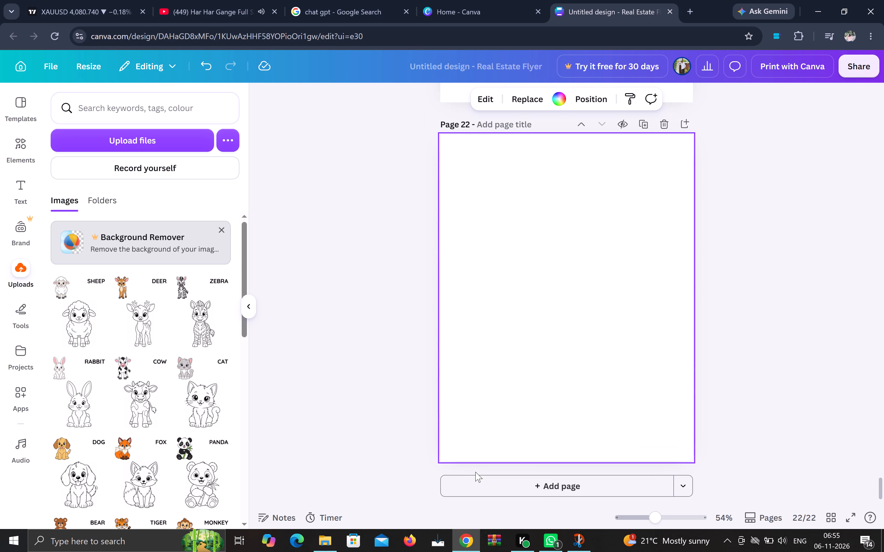
left_click(542, 483)
double_click(70, 398)
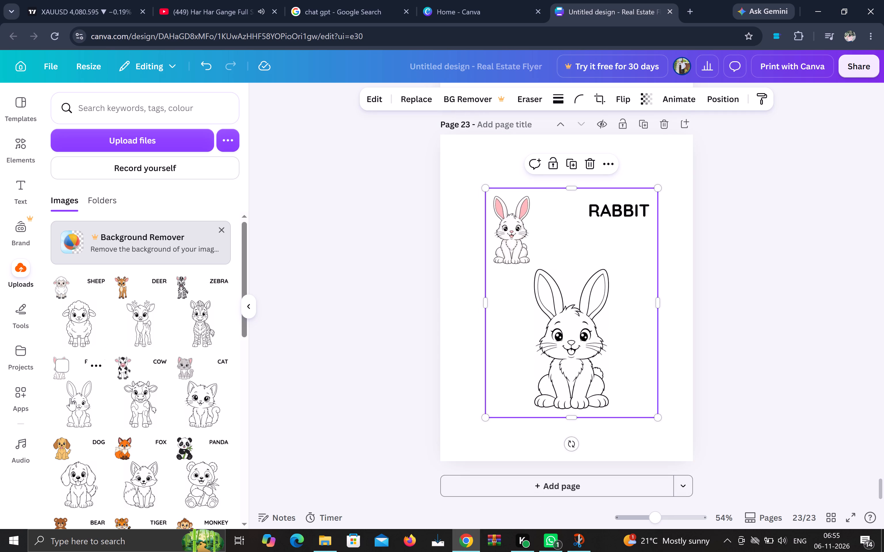
Add blank pages 24 and 25 at the end of the design and place the uploaded zebra coloring image on page 25.
left_click(567, 487)
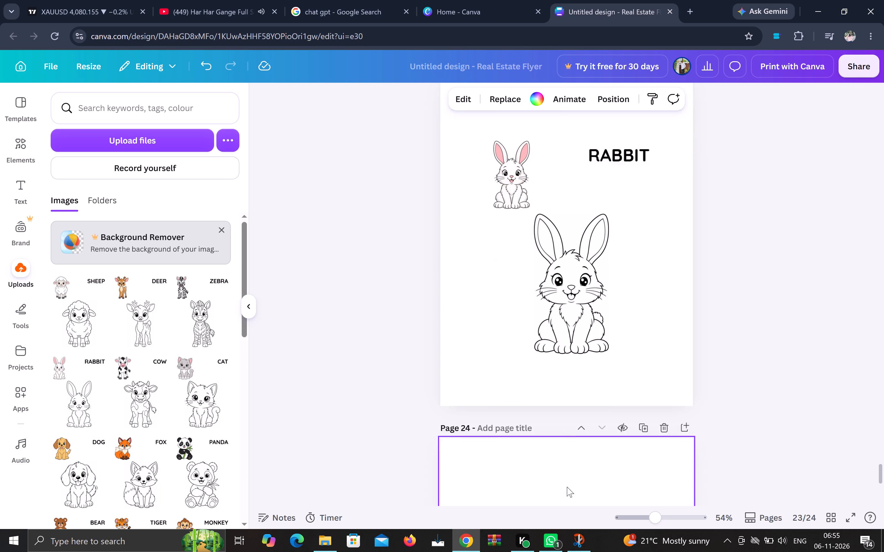
left_click(539, 485)
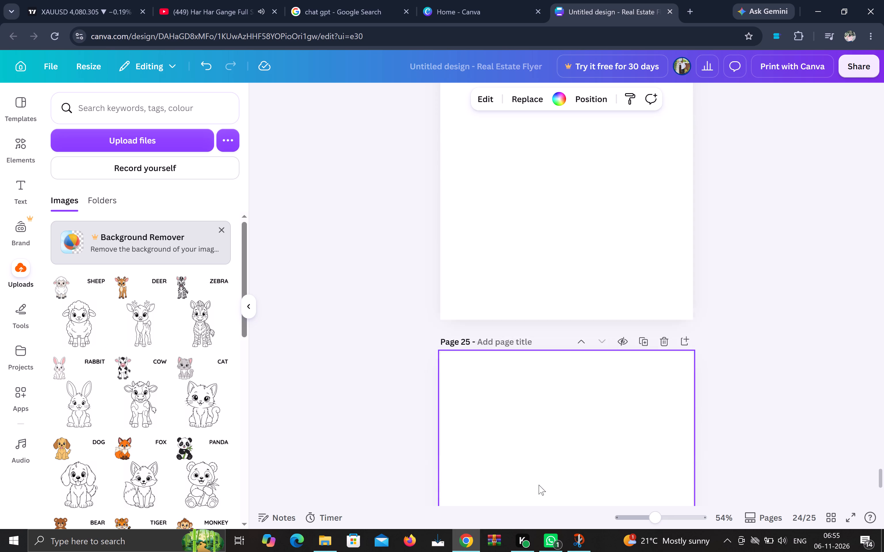
double_click(205, 318)
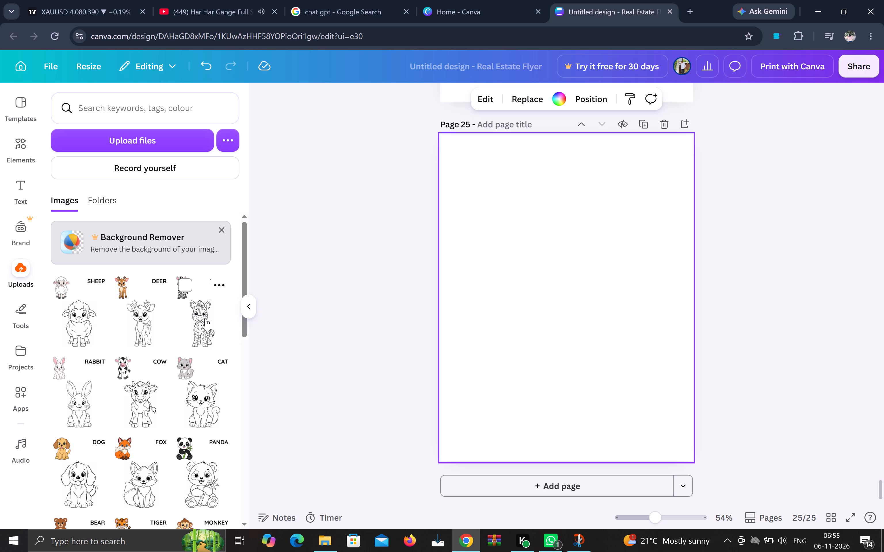
Add blank pages 26 and 27 at the end of the design and place the uploaded deer coloring image on page 27.
left_click(542, 483)
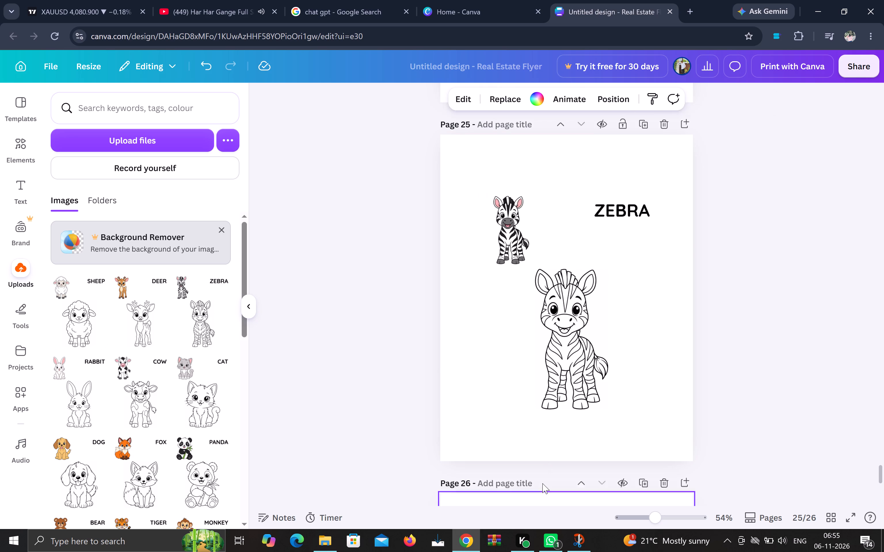
left_click(542, 484)
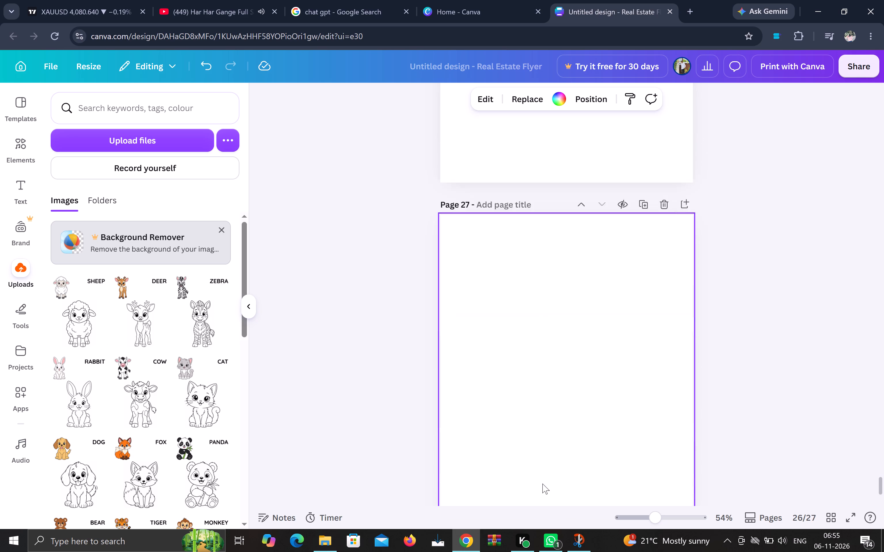
double_click(150, 330)
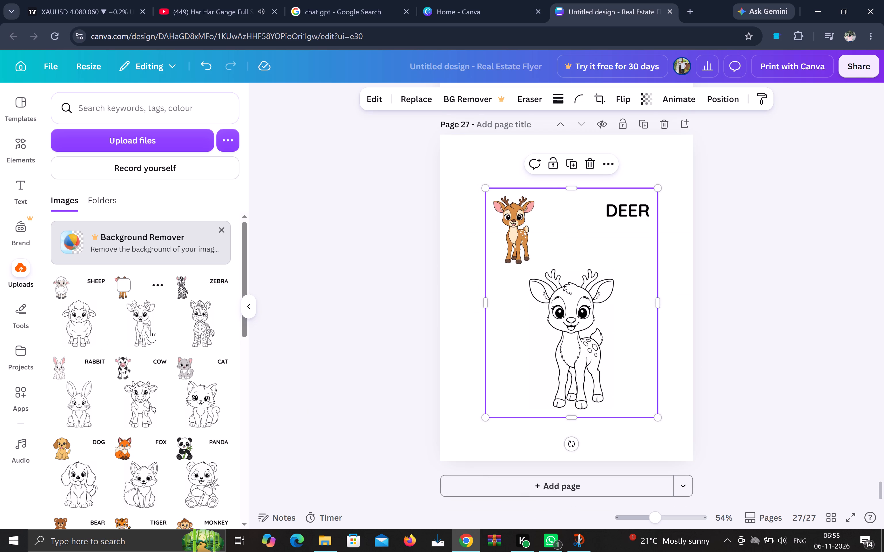
Add blank pages 28 and 29 at the end of the design and place the uploaded sheep coloring image on page 29.
left_click(521, 488)
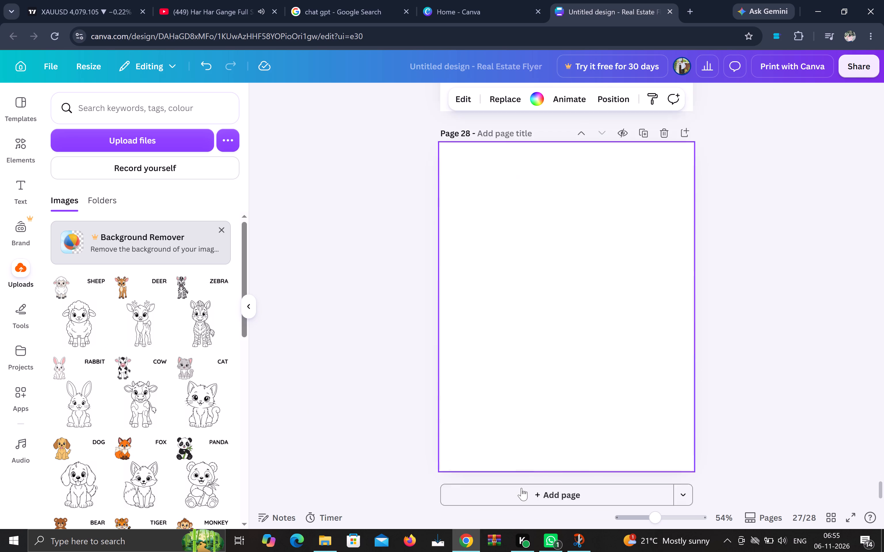
left_click(517, 486)
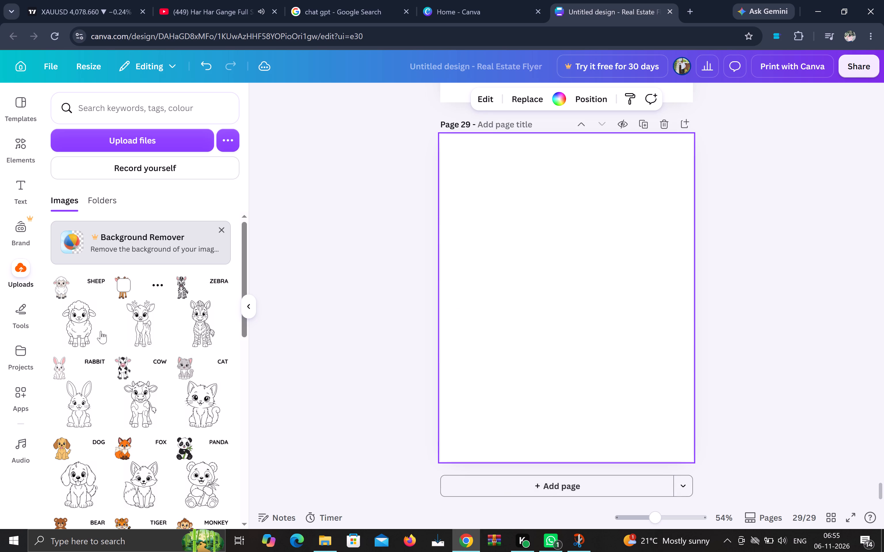
double_click(67, 313)
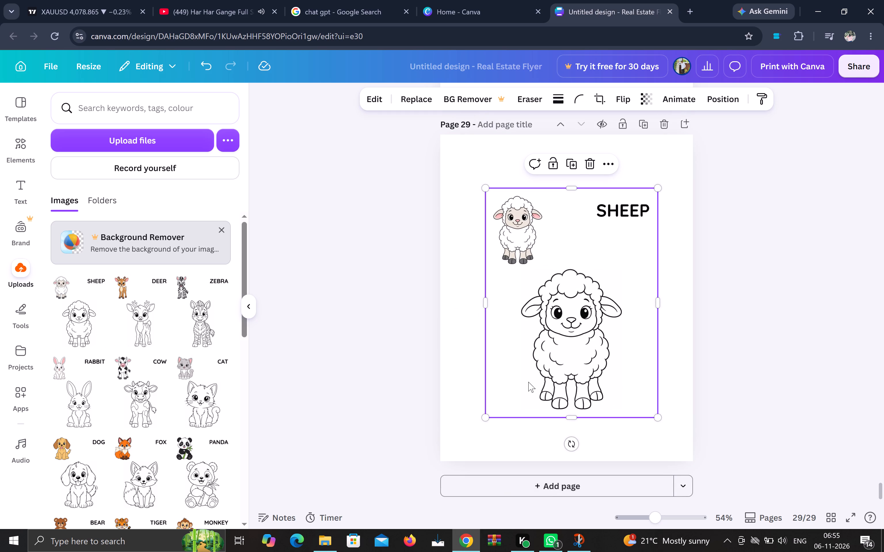
Extend all four edges of the rabbit image on page 23 to about 7.7 wide by 10 high, fitting its whole title.
scroll(560, 417, "up", 1)
scroll(560, 417, "down", 7)
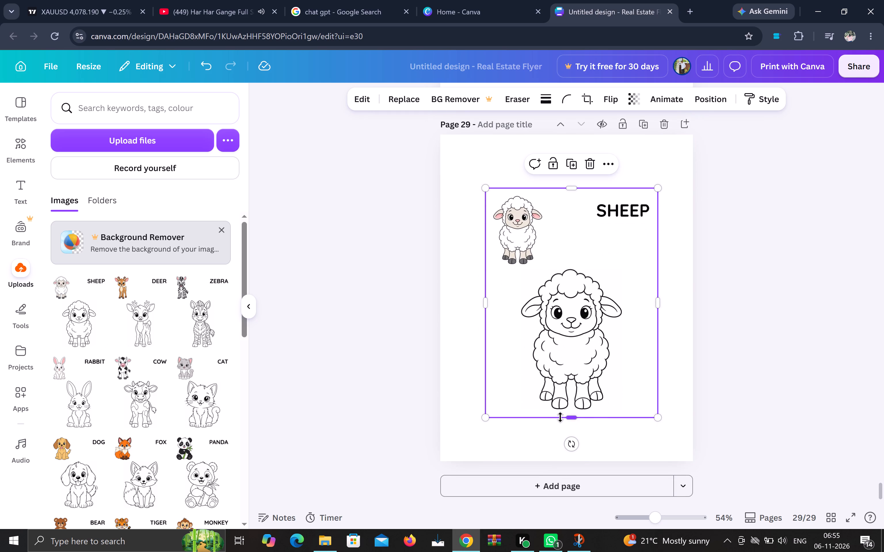
scroll(529, 472, "up", 9)
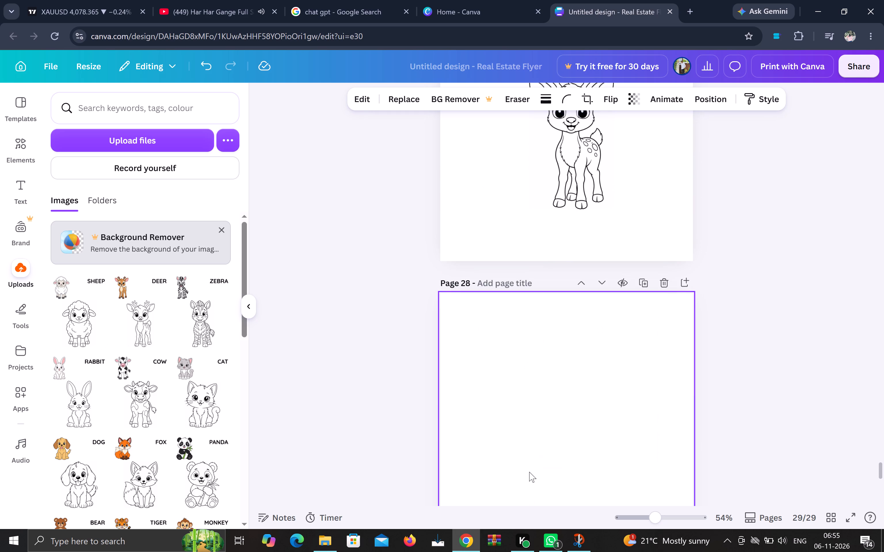
scroll(529, 472, "up", 20)
scroll(529, 472, "up", 10)
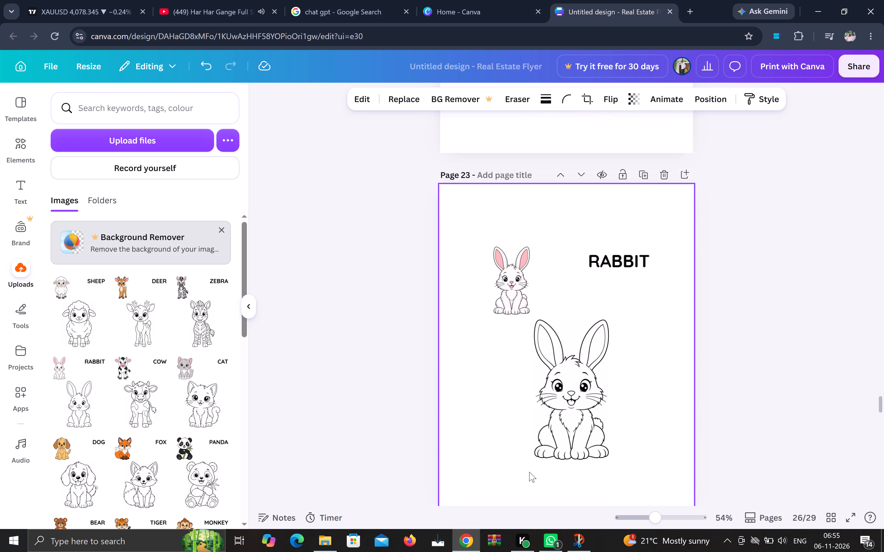
scroll(529, 472, "right", 1)
scroll(529, 472, "up", 13)
scroll(529, 472, "down", 3)
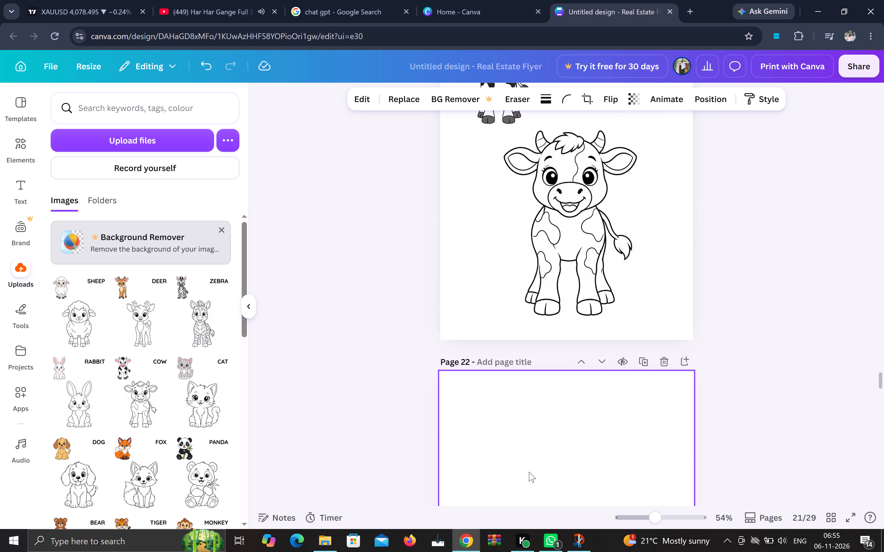
scroll(529, 472, "down", 8)
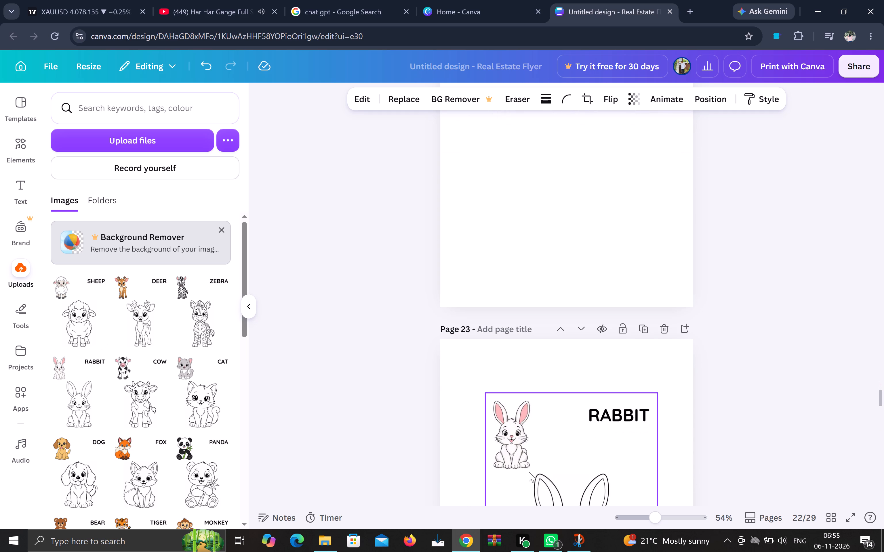
scroll(529, 472, "down", 3)
left_click(558, 386)
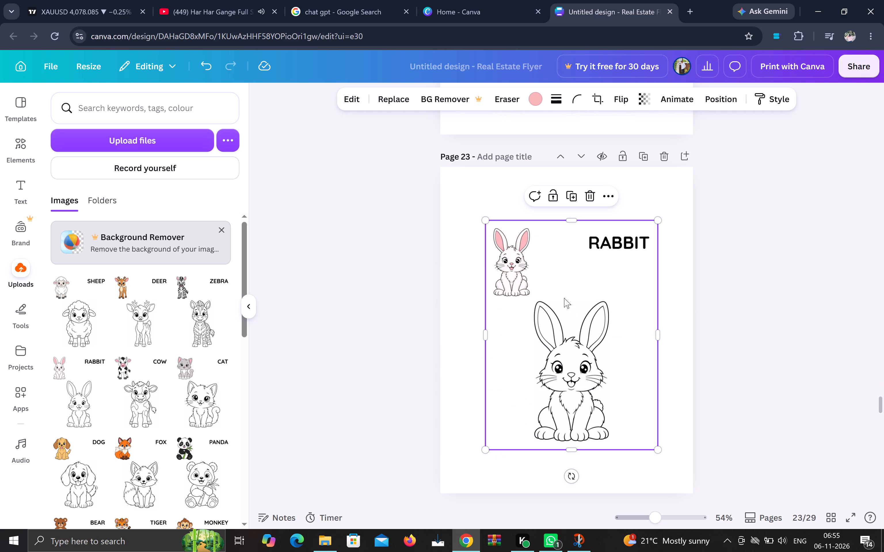
left_click_drag(570, 221, 570, 216)
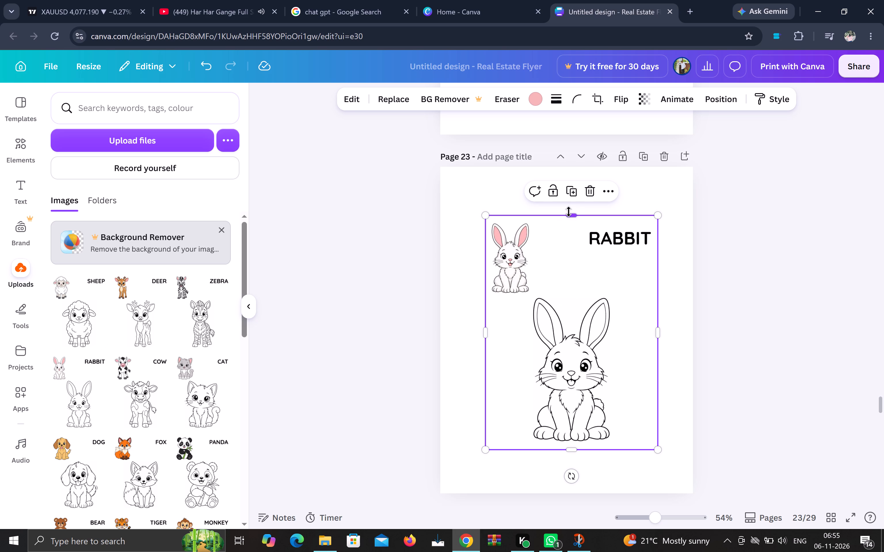
left_click_drag(571, 448, 571, 470)
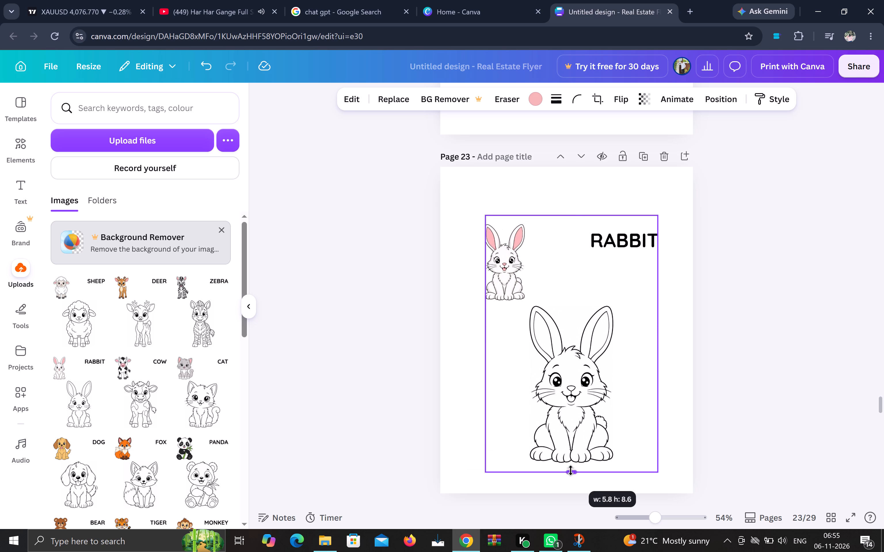
left_click_drag(571, 470, 571, 472)
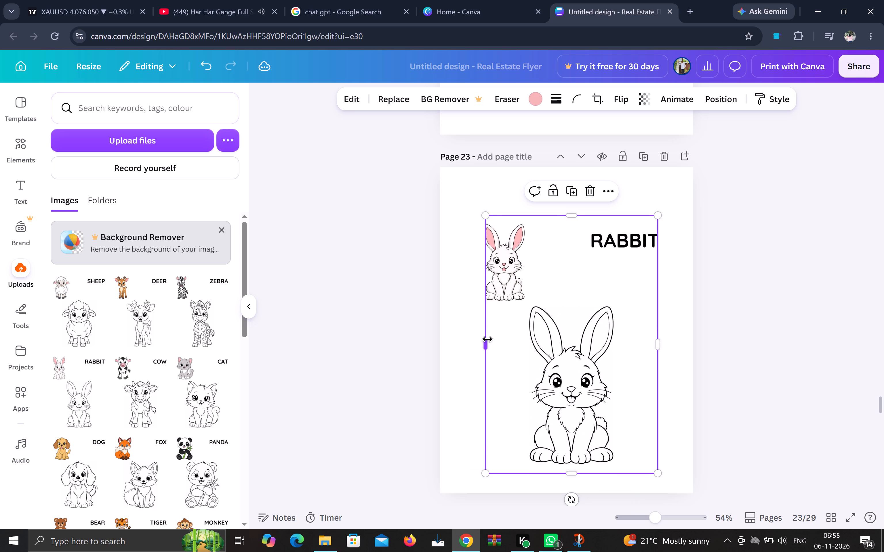
left_click_drag(486, 342, 456, 340)
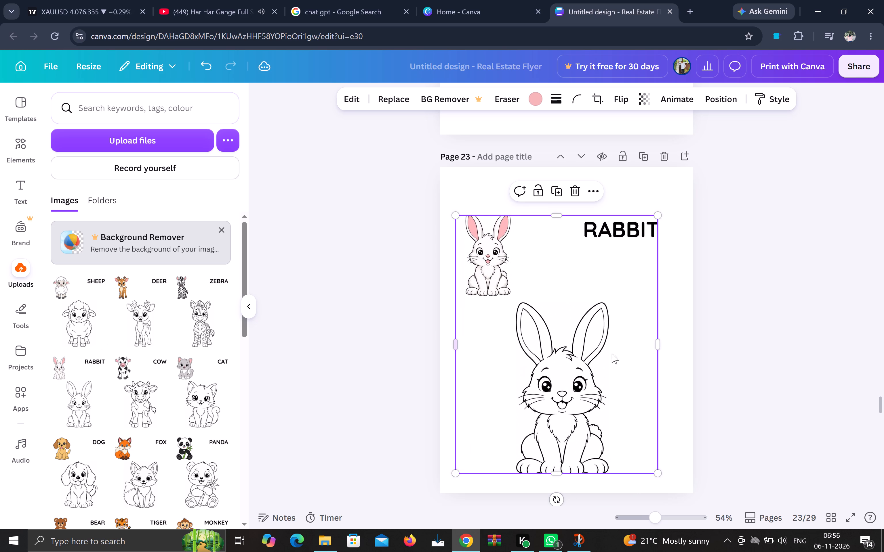
left_click_drag(655, 346, 681, 347)
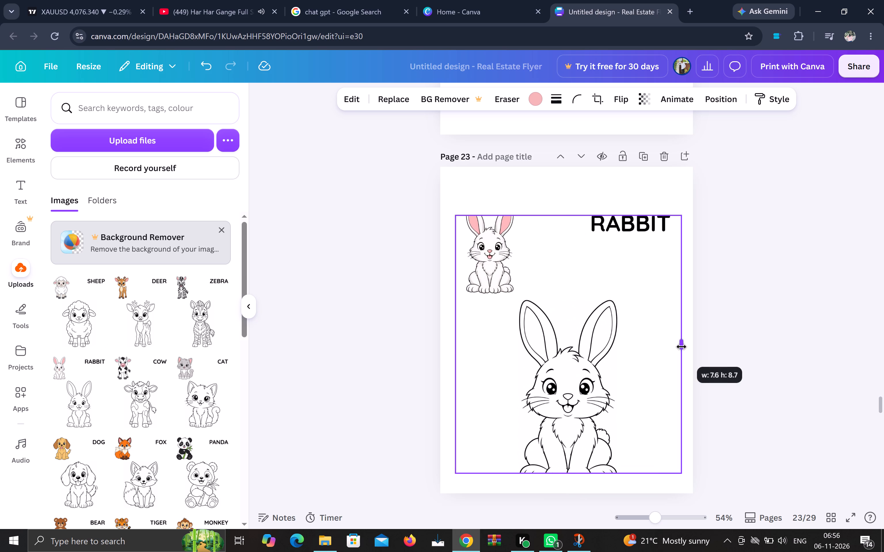
left_click_drag(681, 347, 682, 347)
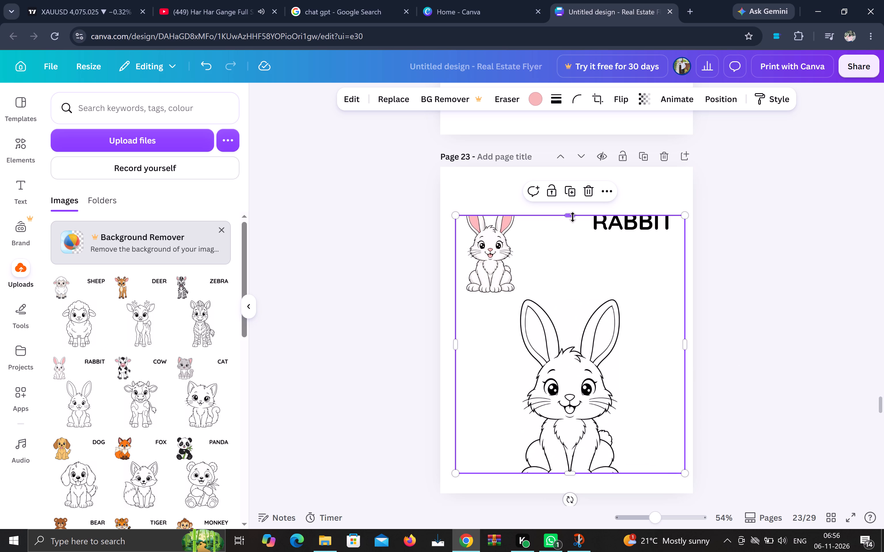
left_click_drag(572, 217, 562, 177)
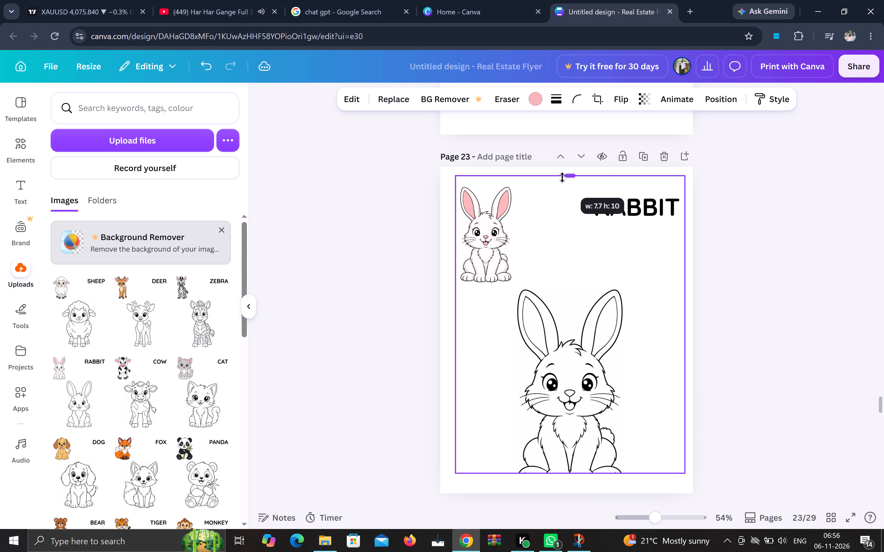
Move the rabbit image up to page 23's upper edge and adjust its upper and lower edges so the large rabbit's feet fit.
left_click_drag(582, 341, 579, 320)
left_click_drag(579, 320, 582, 336)
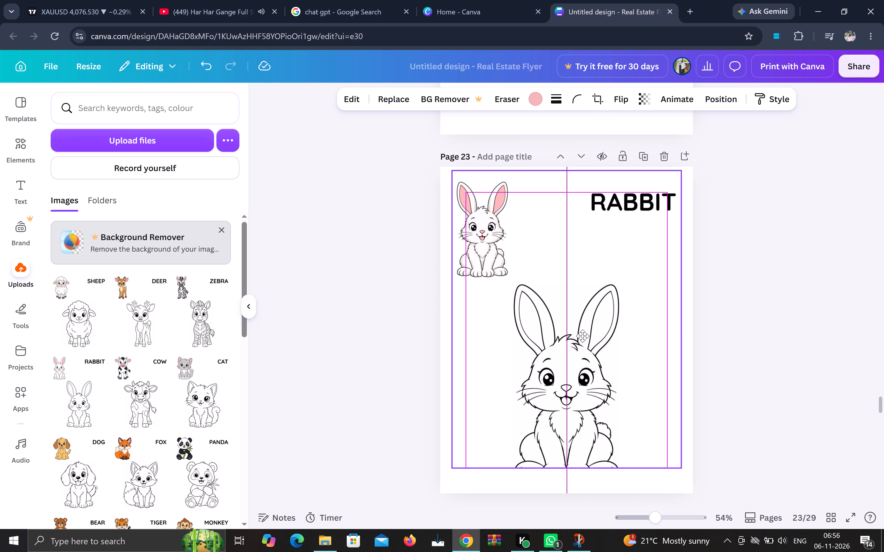
left_click_drag(582, 336, 573, 331)
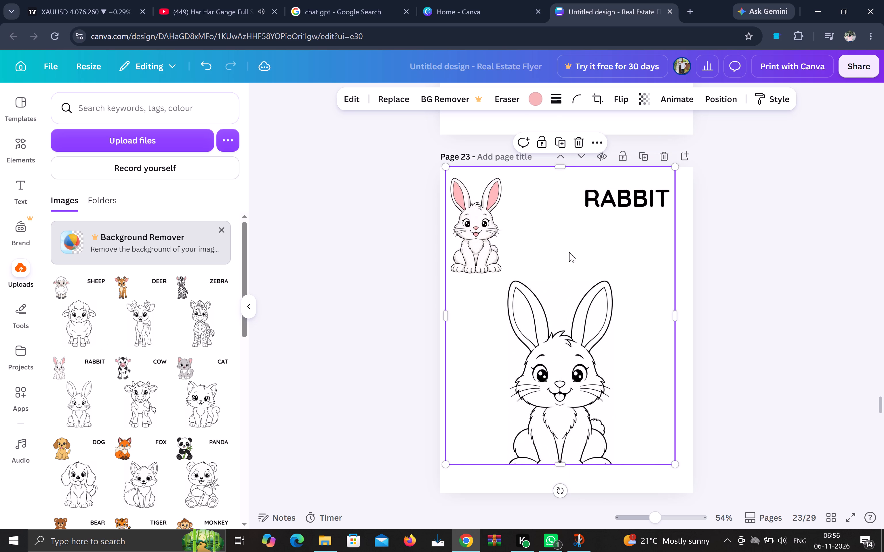
left_click_drag(557, 165, 557, 172)
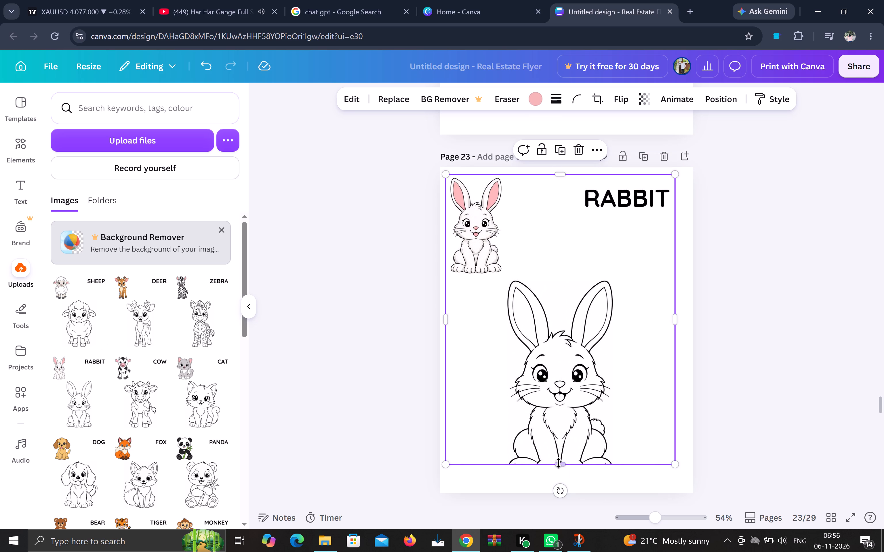
left_click_drag(563, 461, 563, 483)
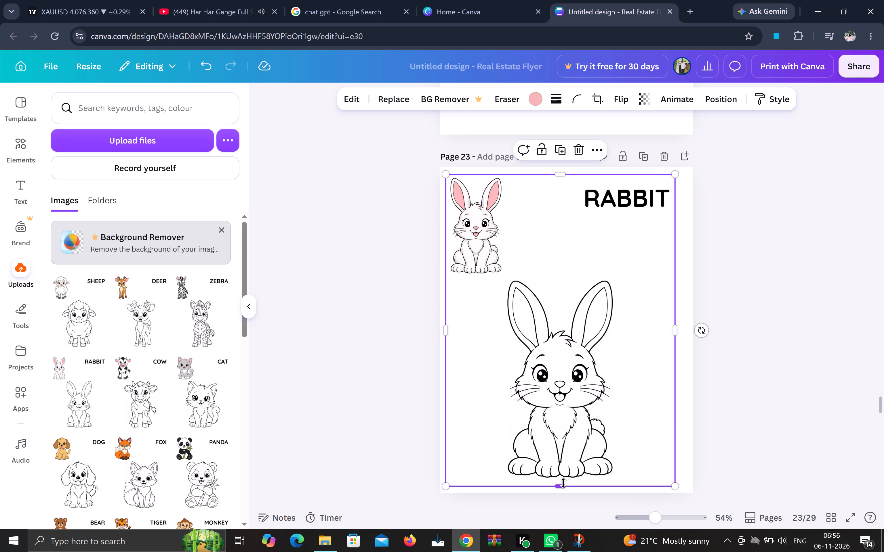
left_click(729, 414)
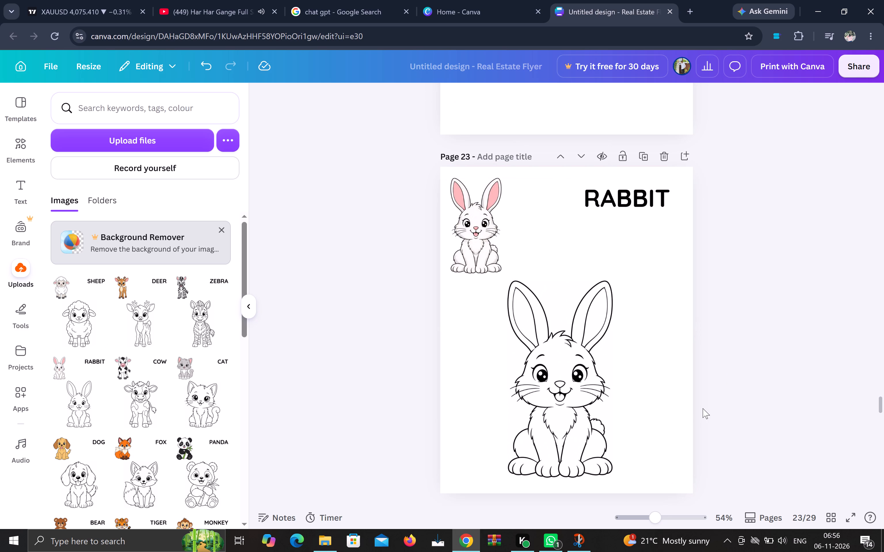
Center the rabbit image horizontally on page 23.
scroll(703, 408, "right", 13)
scroll(703, 408, "up", 14)
scroll(703, 408, "down", 2)
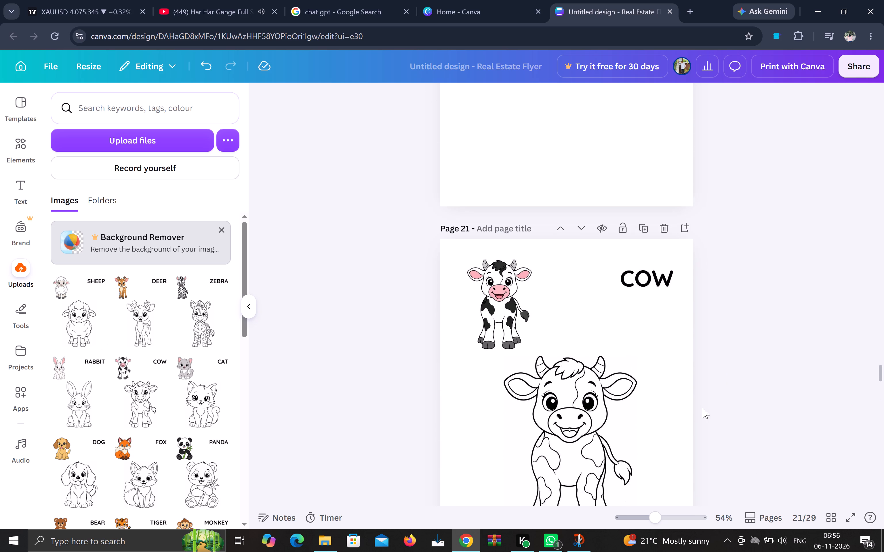
scroll(703, 408, "down", 11)
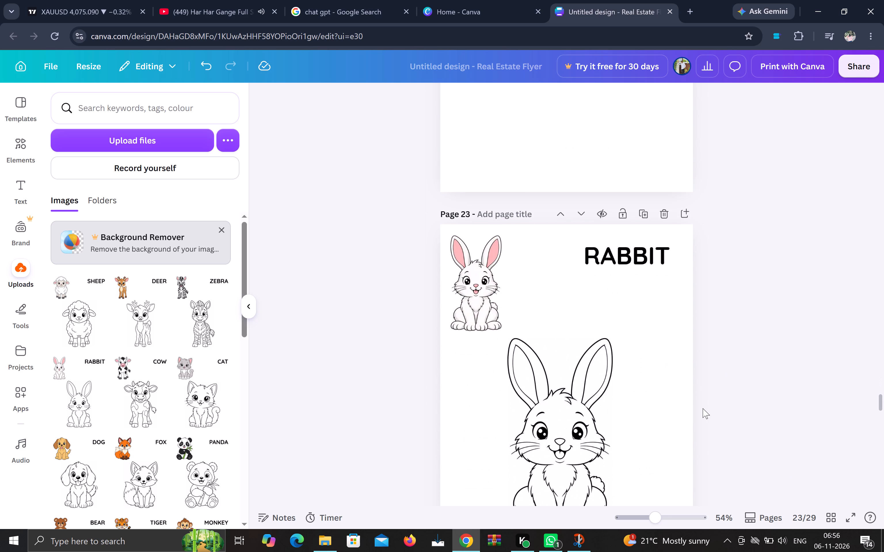
scroll(703, 408, "down", 2)
left_click(564, 372)
left_click_drag(566, 373, 571, 375)
left_click(719, 413)
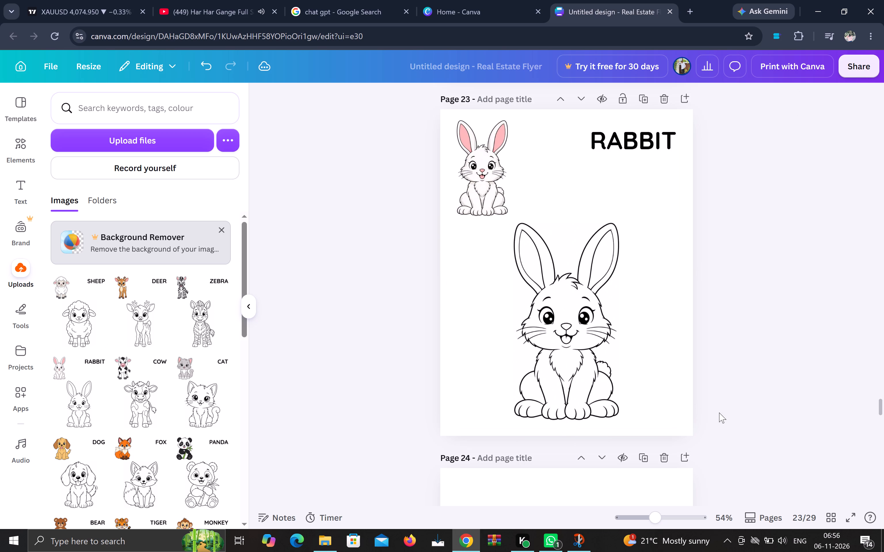
Select the zebra image on page 25.
scroll(540, 424, "down", 11)
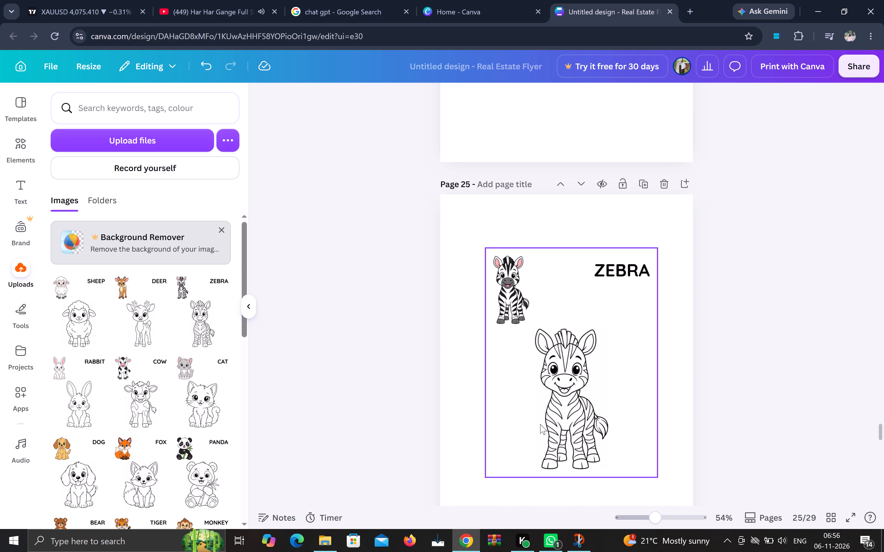
left_click(540, 424)
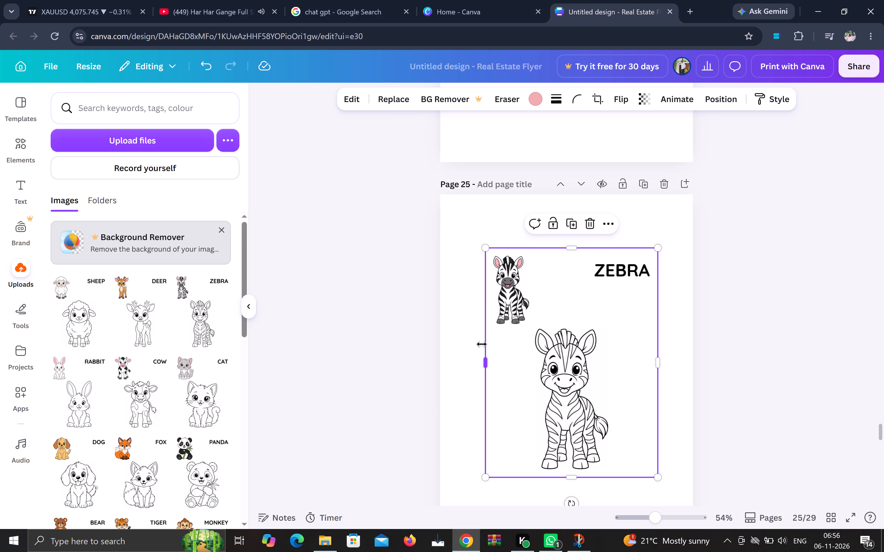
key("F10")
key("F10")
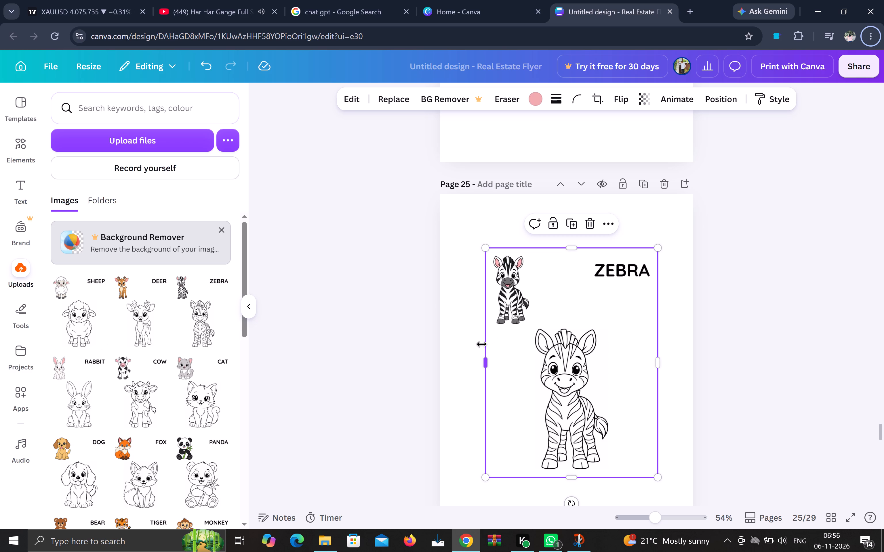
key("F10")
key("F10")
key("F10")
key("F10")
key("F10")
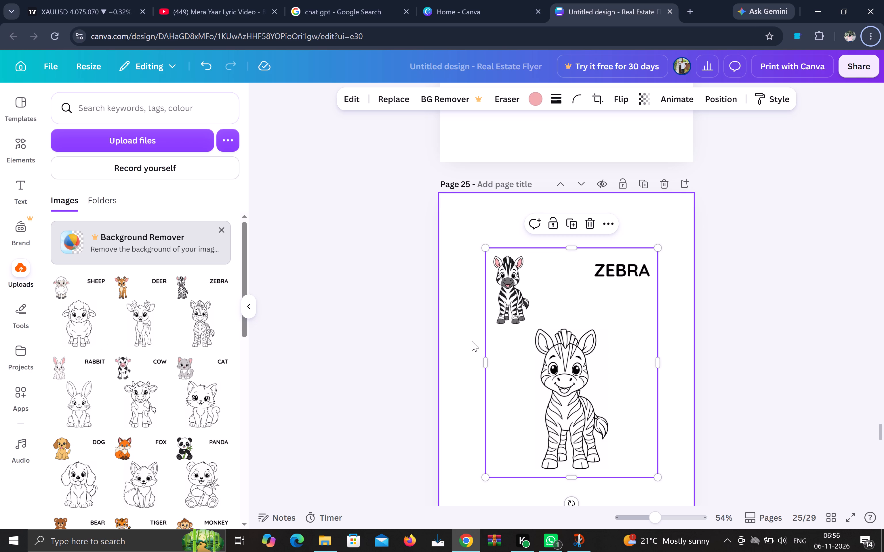
Switch the browser window to full-screen view to enlarge the design workspace.
key("F11")
key("F11")
key("F11")
key("F11")
key("F11")
key("F11")
key("F11")
key("F11")
key("F11")
key("F11")
key("F11")
key("F11")
key("F11")
key("F11")
key("F11")
key("F11")
key("F11")
key("F11")
key("F11")
key("F11")
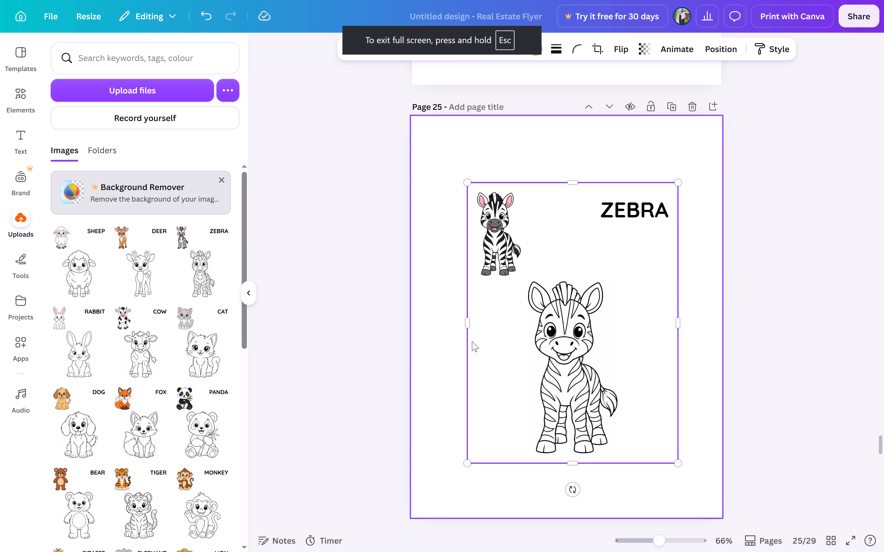
key("Escape")
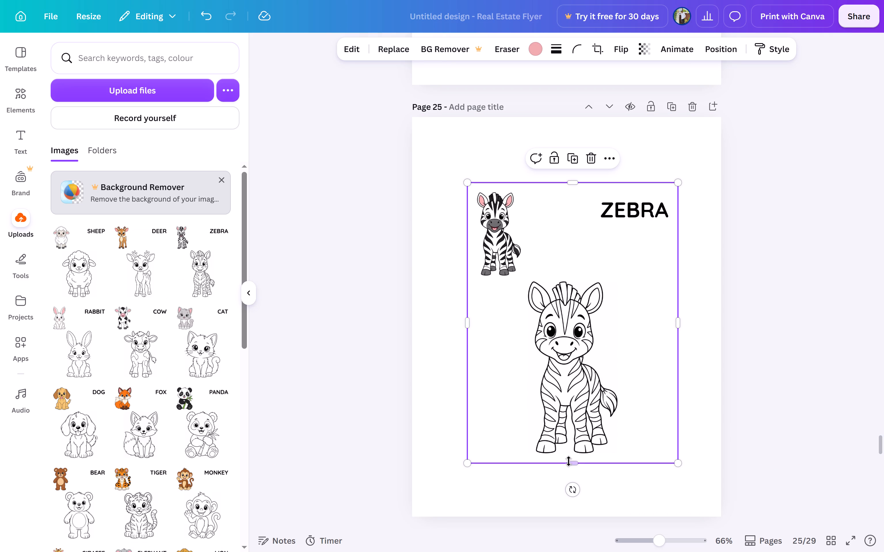
Extend all four edges of the zebra image on page 25 toward the page edges, fitting its whole title.
left_click_drag(571, 464, 572, 490)
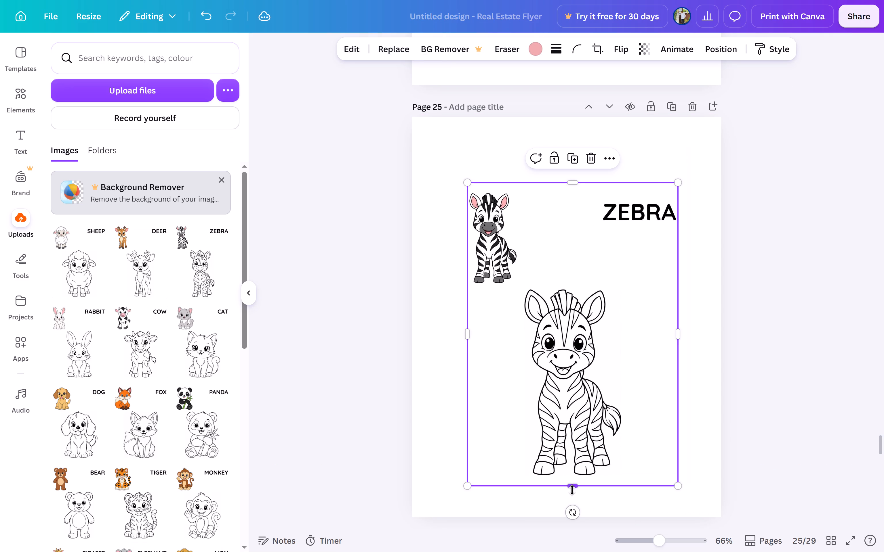
left_click_drag(576, 182, 571, 148)
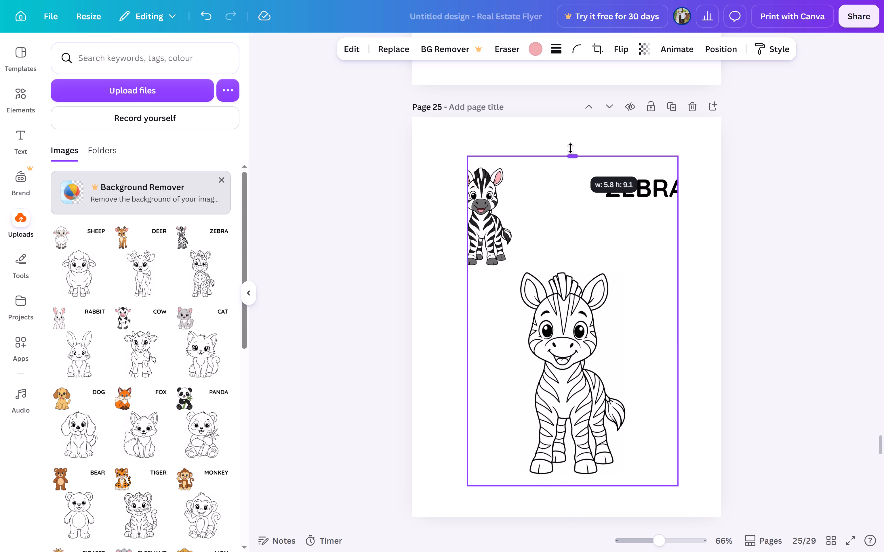
left_click_drag(571, 148, 571, 135)
left_click_drag(467, 312, 444, 310)
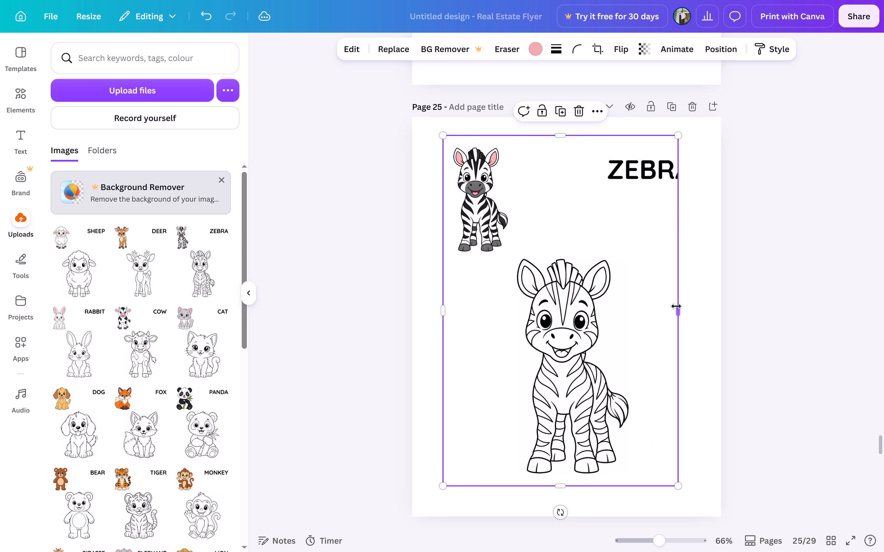
left_click_drag(679, 308, 705, 313)
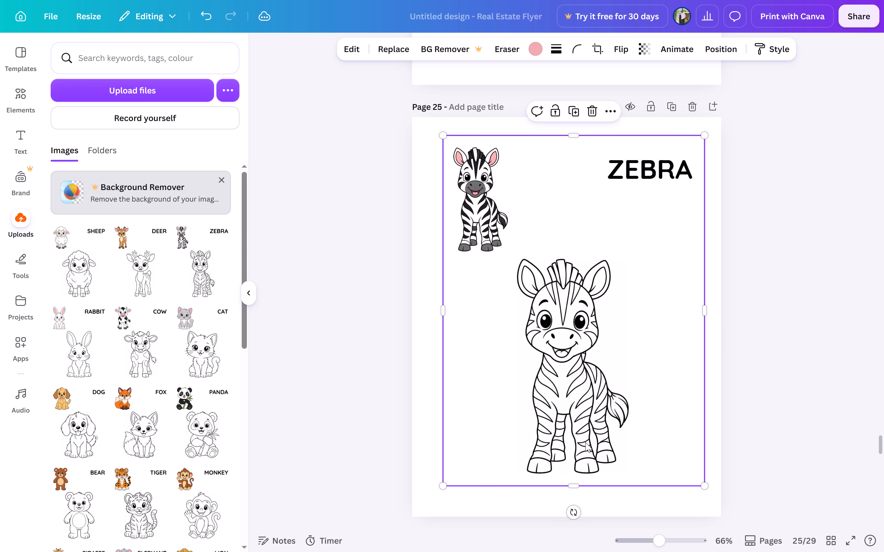
Move the enlarged zebra image slightly down and left to sit near the center of page 25, and deselect it.
left_click_drag(587, 411, 584, 421)
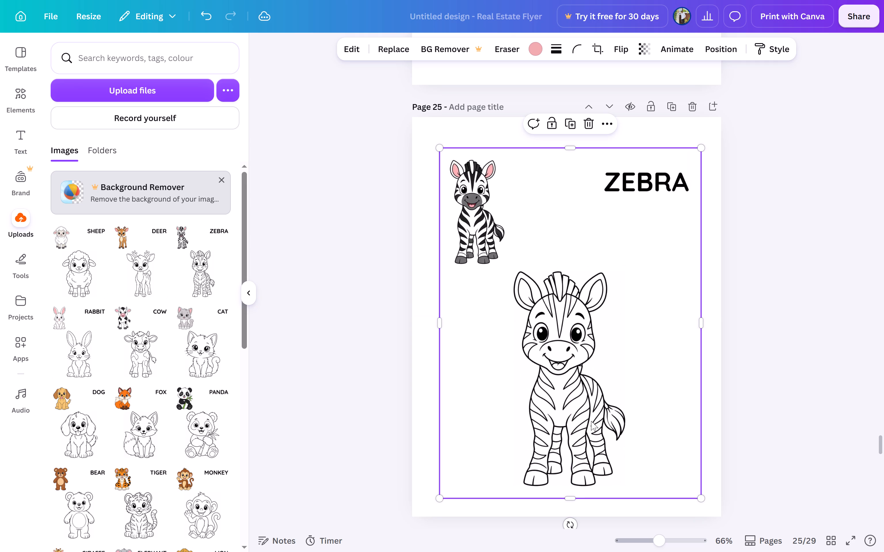
left_click(733, 448)
Extend the lower edge of the deer image on page 27 downward to a height of about 8.3.
scroll(733, 448, "up", 5)
scroll(733, 448, "down", 4)
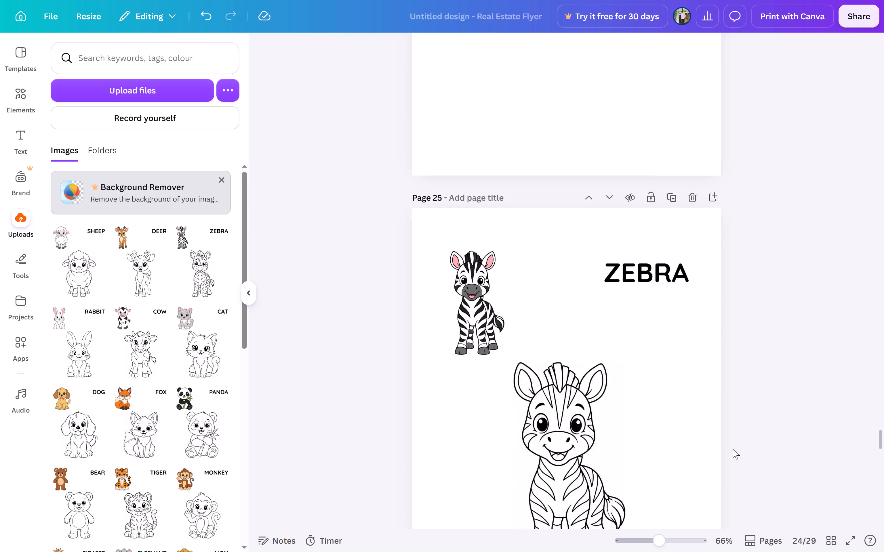
scroll(733, 448, "down", 14)
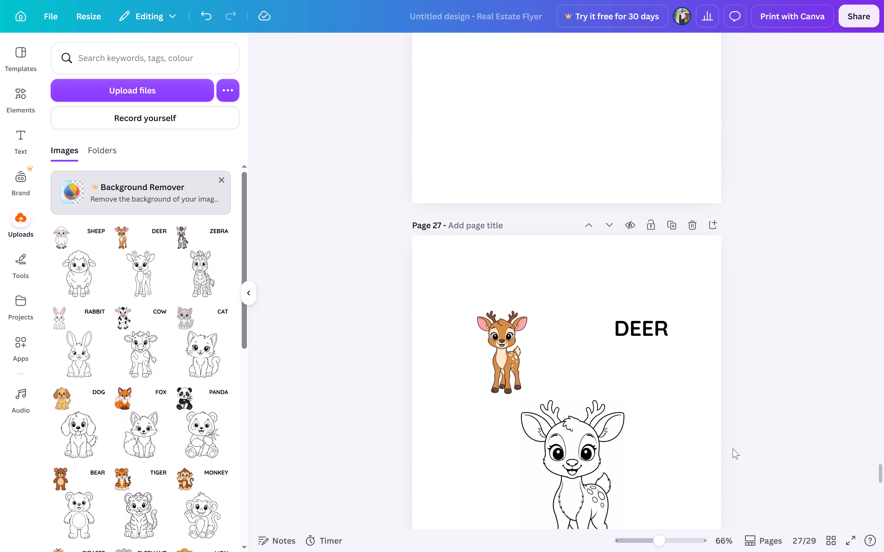
scroll(733, 448, "down", 3)
left_click(611, 365)
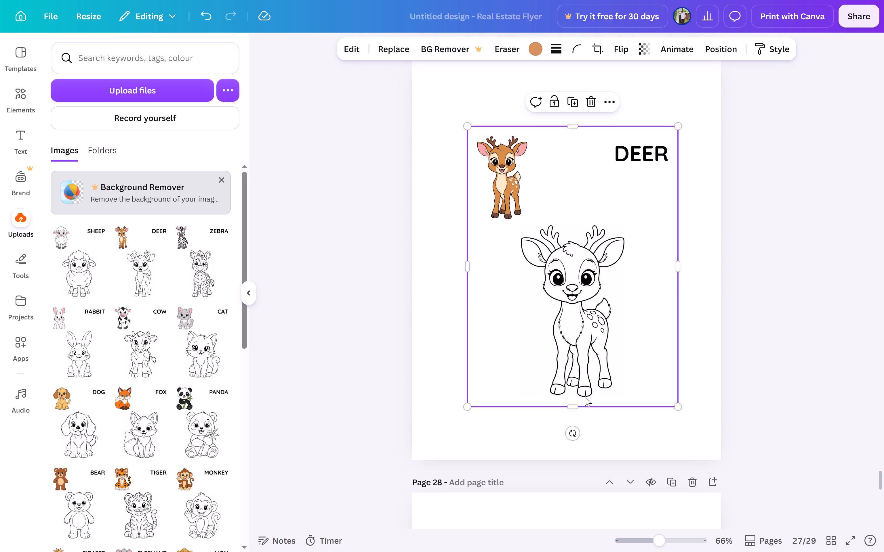
left_click(573, 413)
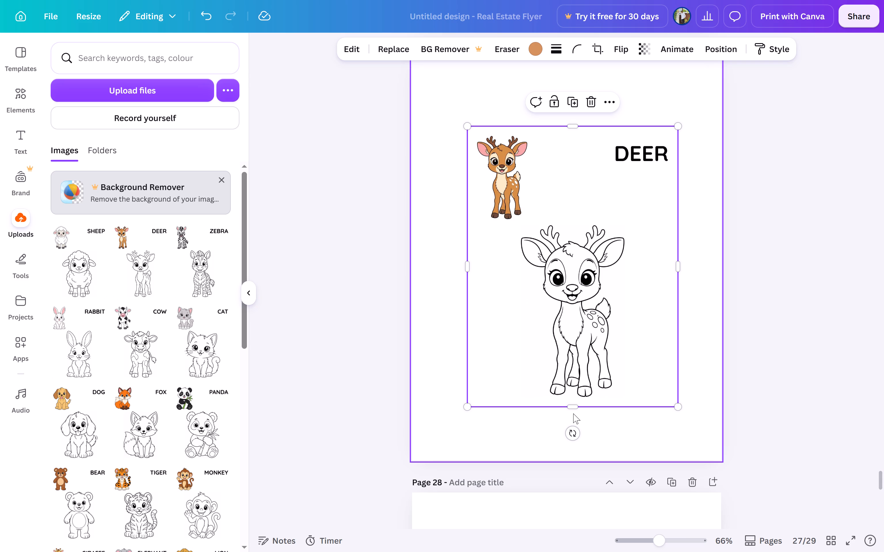
left_click_drag(573, 409, 573, 422)
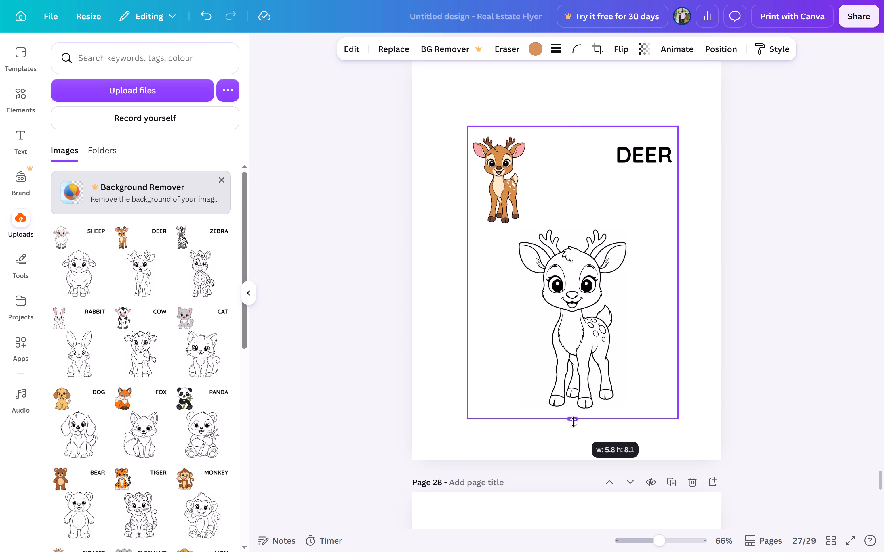
left_click_drag(573, 422, 572, 431)
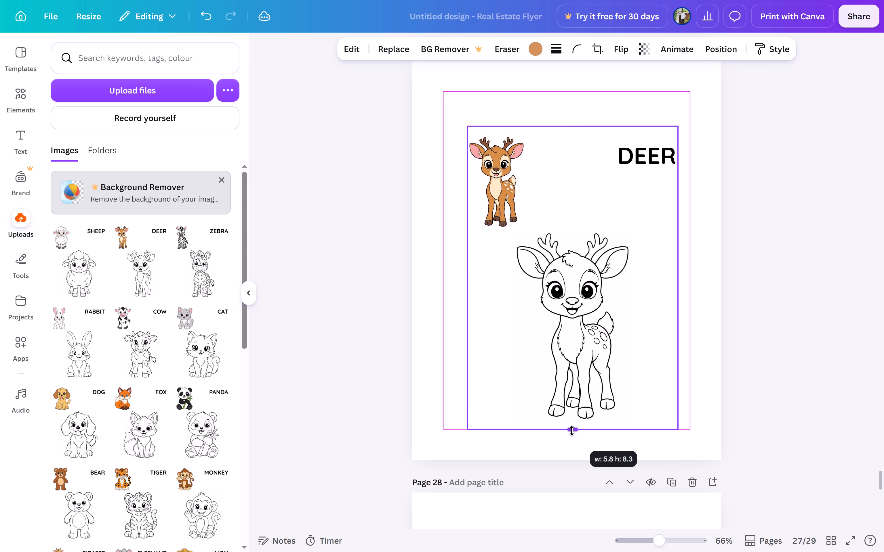
left_click_drag(572, 431, 571, 433)
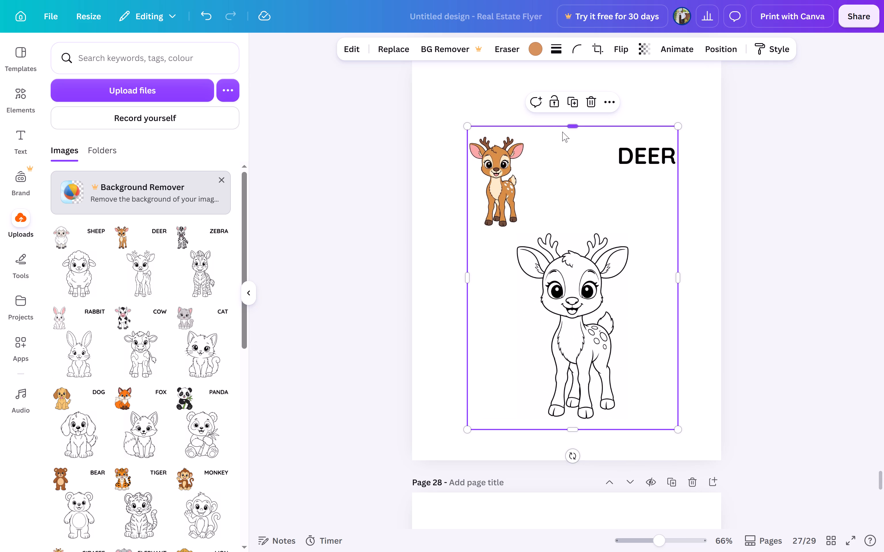
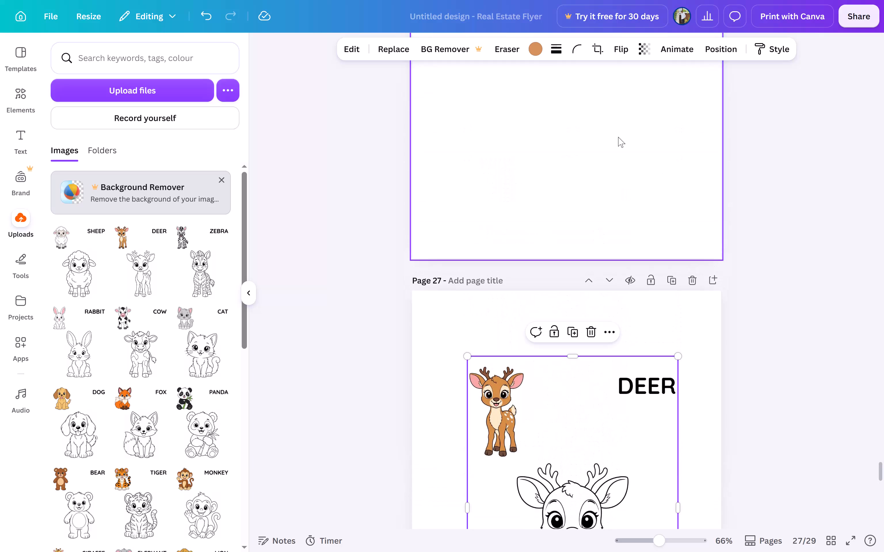
Extend the upper, left and right edges of the deer image on page 27 outward toward the page edges.
scroll(618, 137, "down", 2)
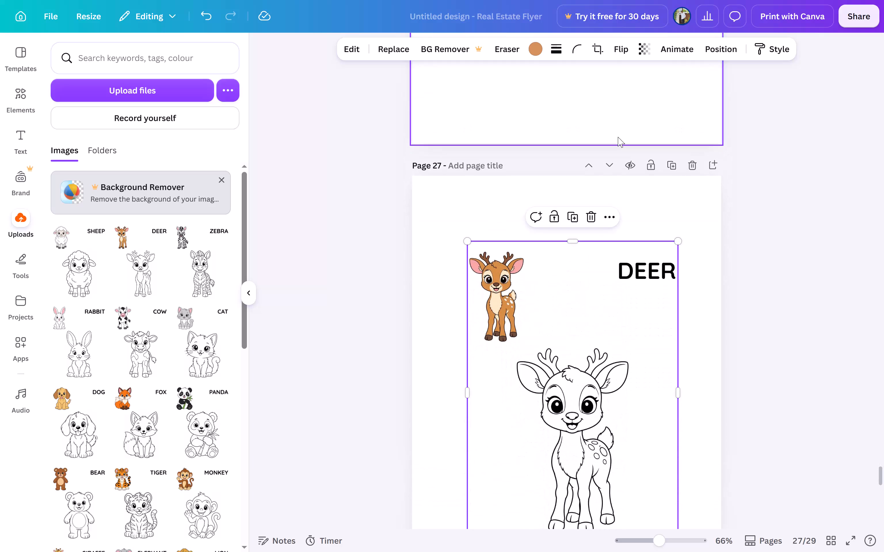
scroll(618, 137, "down", 3)
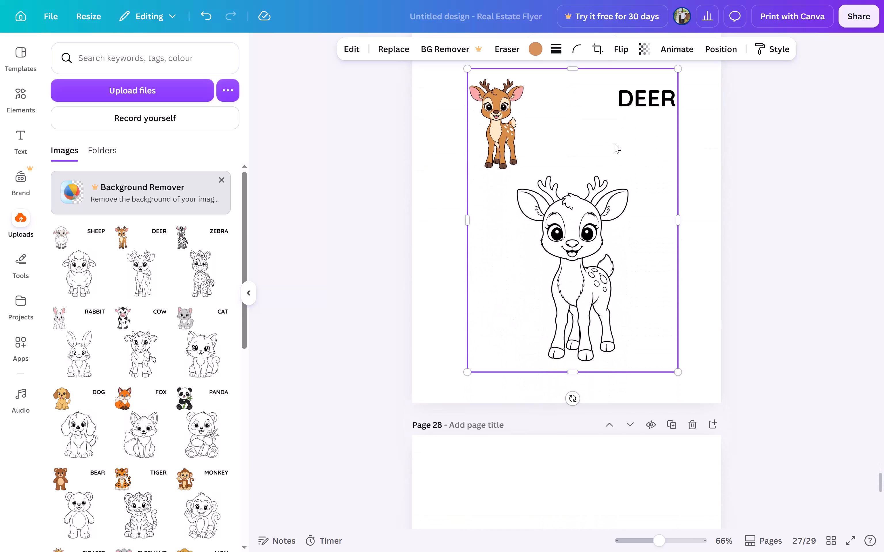
scroll(614, 142, "up", 1)
scroll(614, 142, "right", 1)
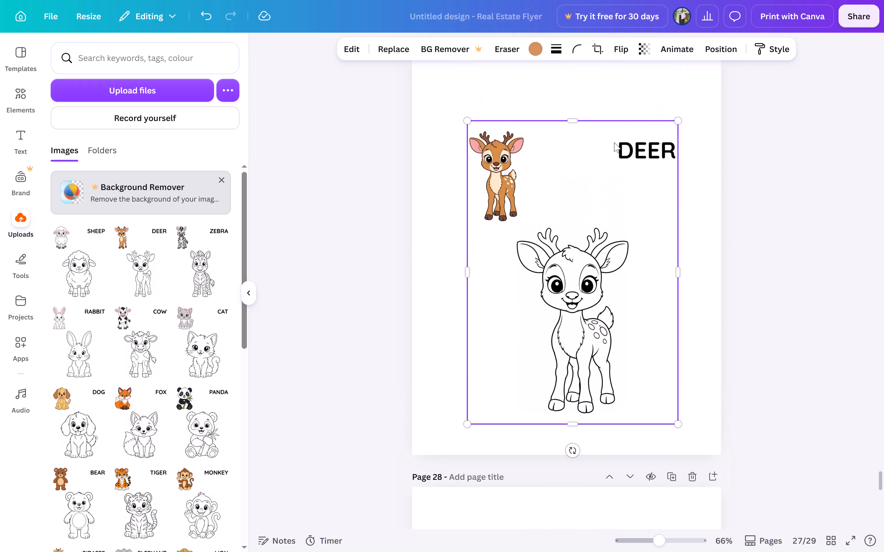
scroll(614, 142, "up", 1)
left_click_drag(575, 186, 574, 179)
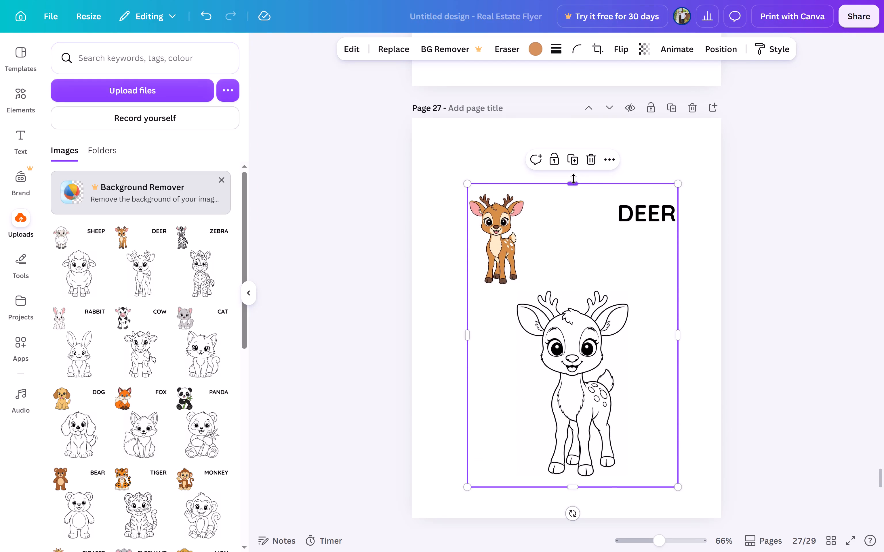
left_click_drag(574, 179, 573, 146)
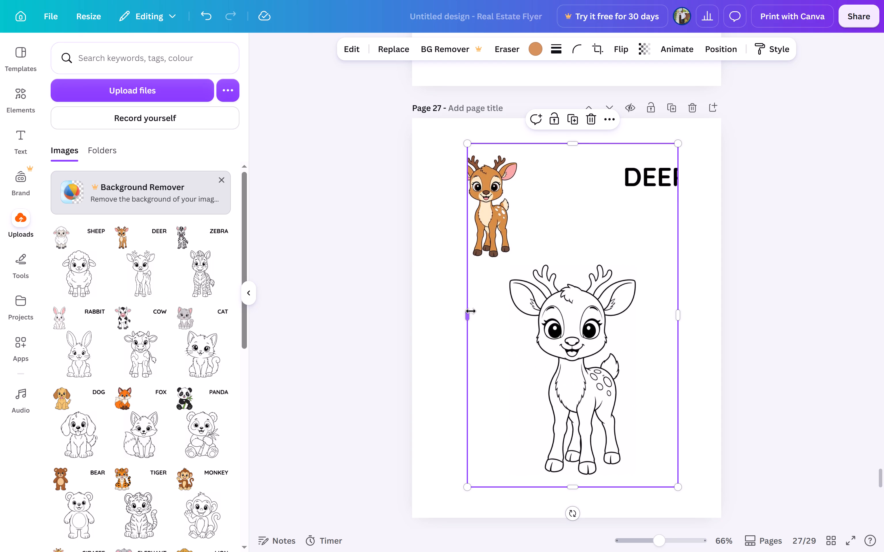
left_click_drag(468, 317, 443, 318)
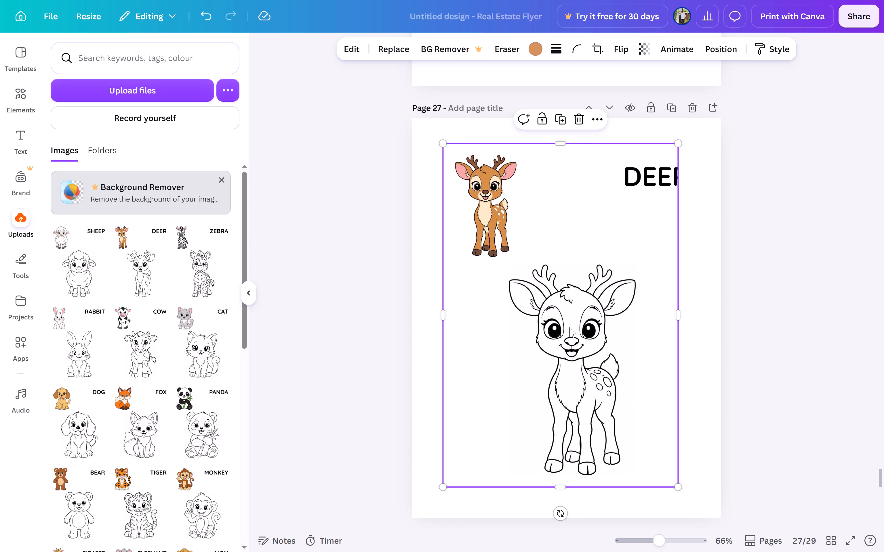
left_click_drag(682, 318, 727, 314)
left_click_drag(722, 314, 719, 314)
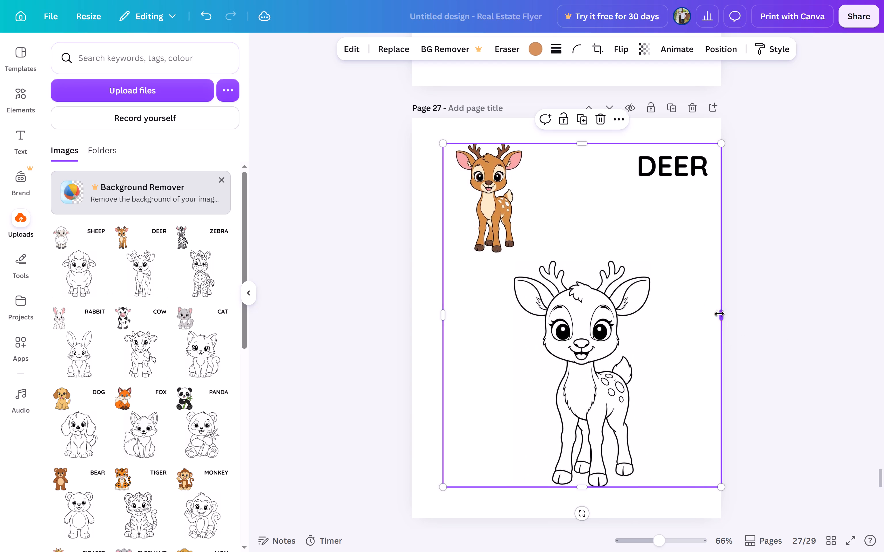
left_click_drag(719, 314, 696, 310)
Shift the deer image slightly left, and extend its right, upper and lower edges to fit the whole title, about 7.6 wide.
left_click_drag(628, 319, 613, 322)
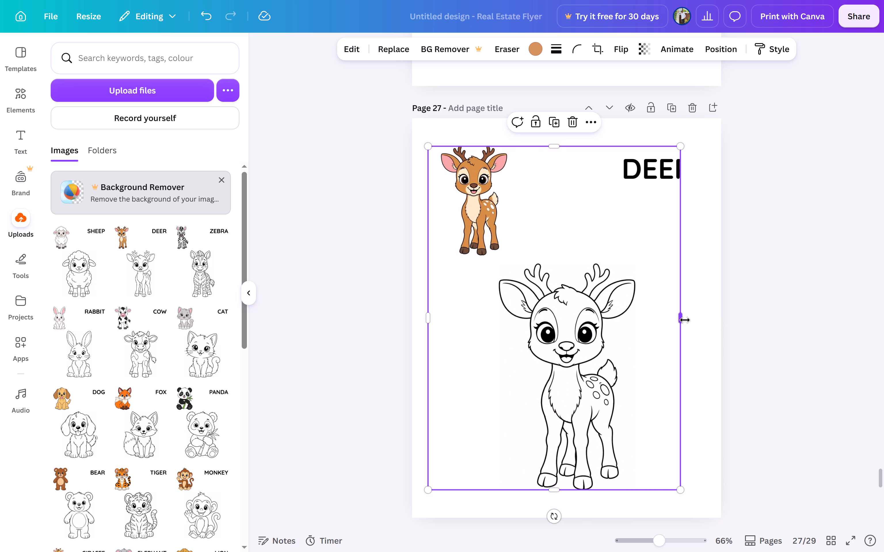
left_click_drag(683, 321, 693, 321)
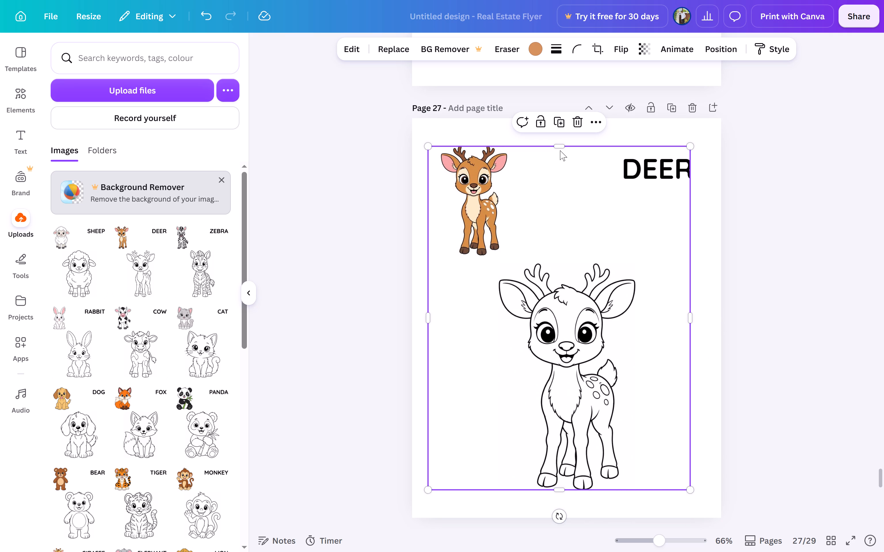
left_click_drag(558, 147, 559, 140)
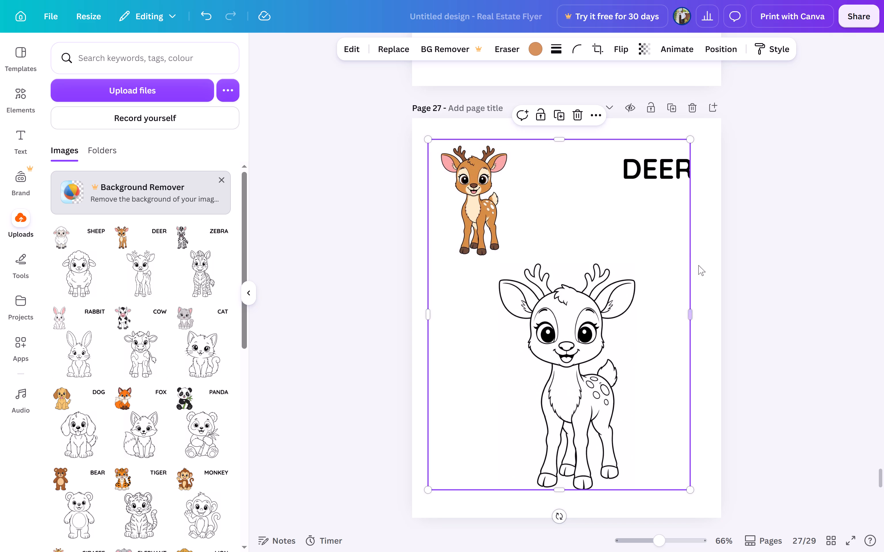
left_click_drag(691, 314, 704, 317)
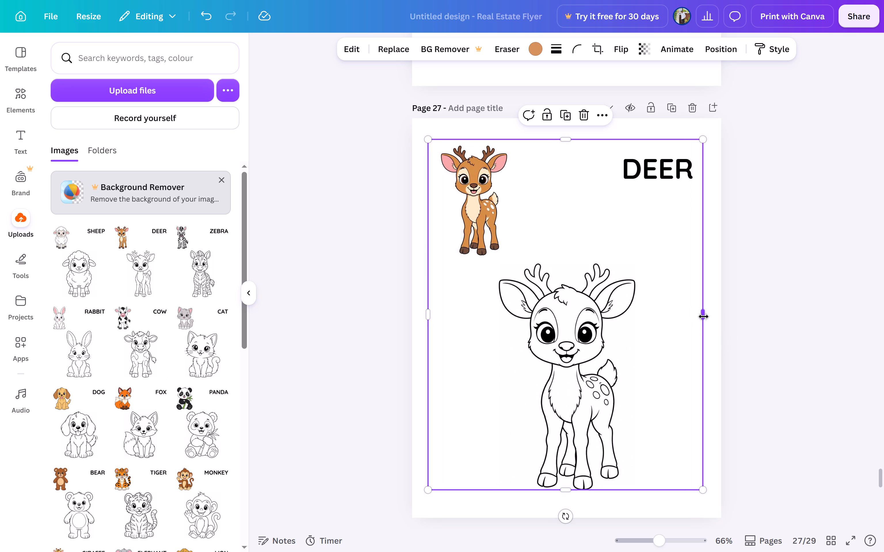
left_click_drag(561, 491, 559, 498)
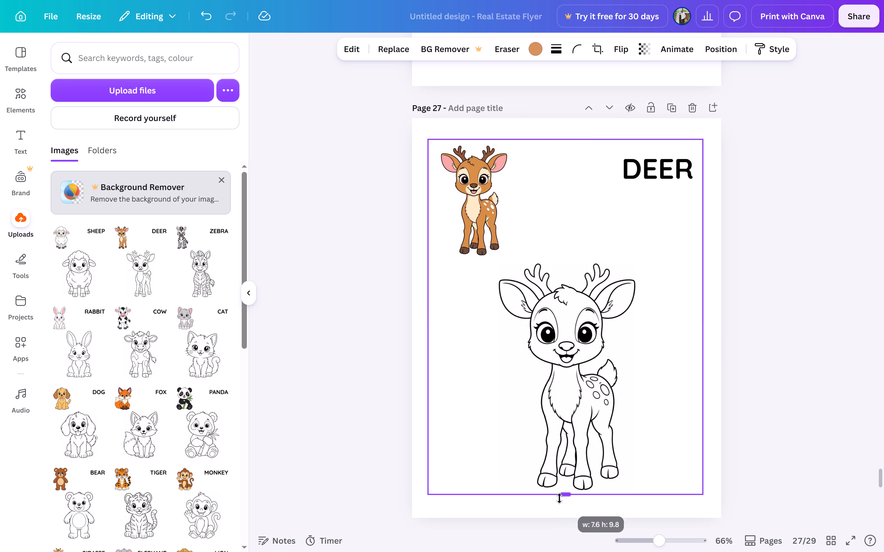
left_click_drag(559, 498, 559, 506)
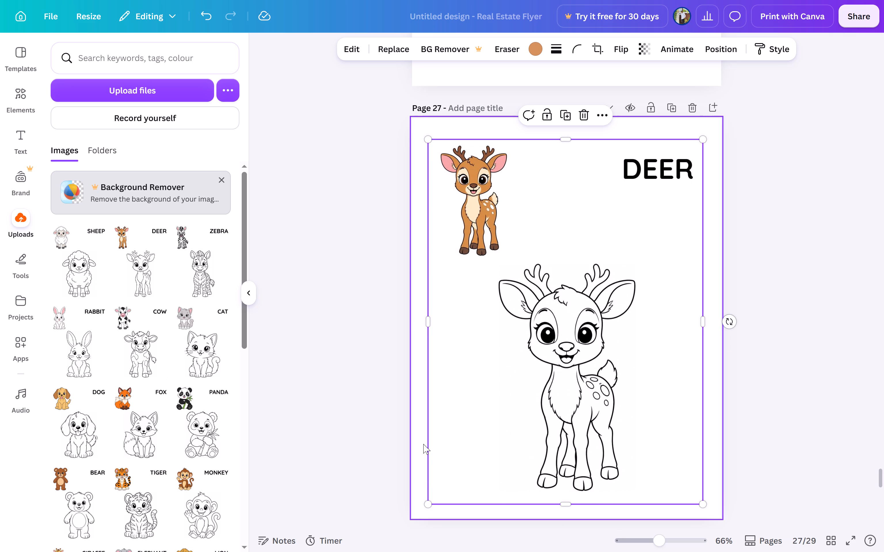
Extend the upper, left and right edges of the sheep image on page 29 outward to a width of about 6.6.
scroll(423, 444, "down", 17)
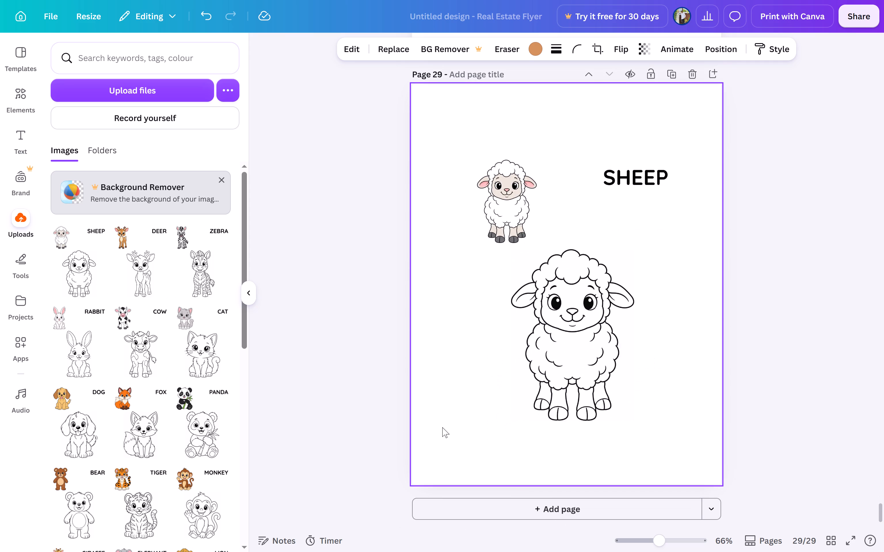
left_click(526, 388)
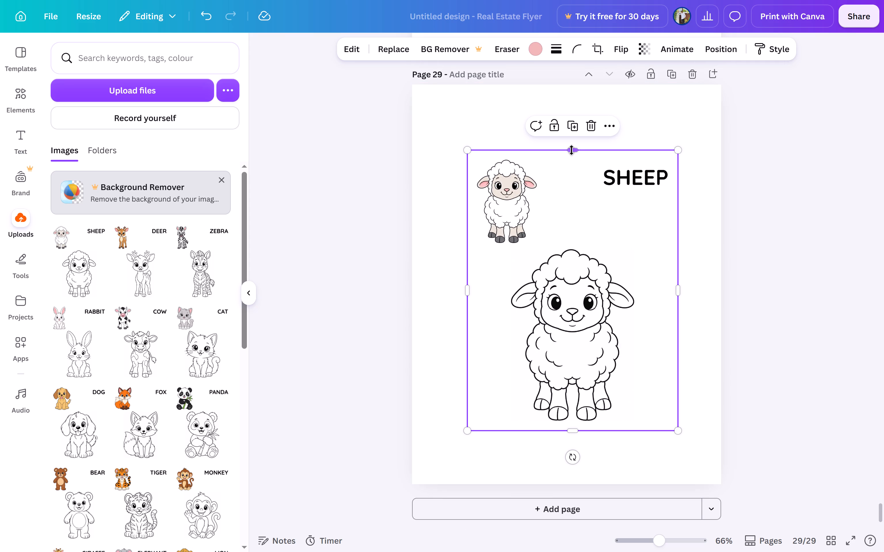
left_click_drag(571, 150, 568, 112)
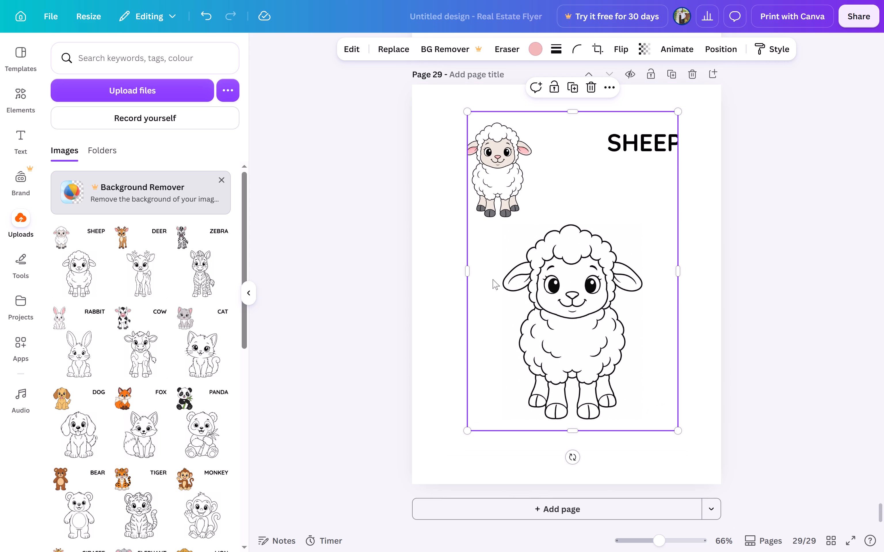
left_click_drag(467, 270, 450, 270)
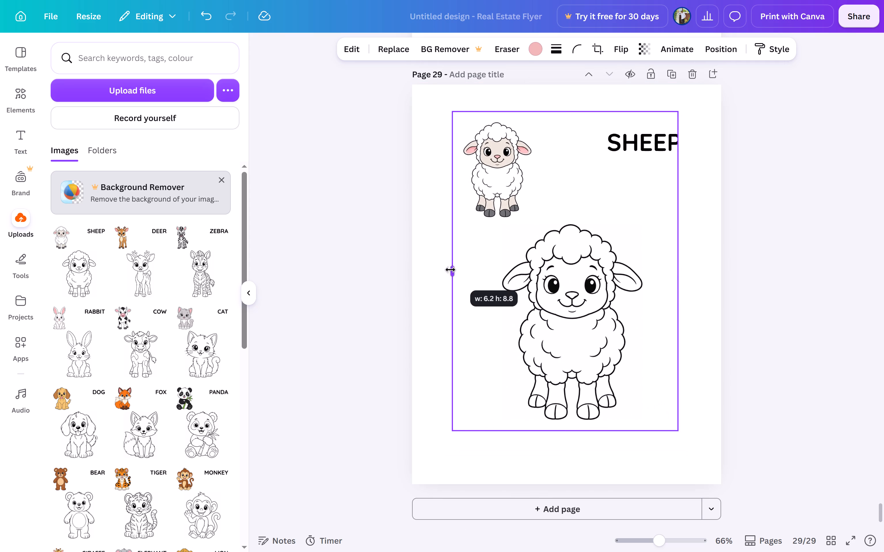
left_click_drag(450, 270, 448, 270)
left_click_drag(678, 277, 693, 277)
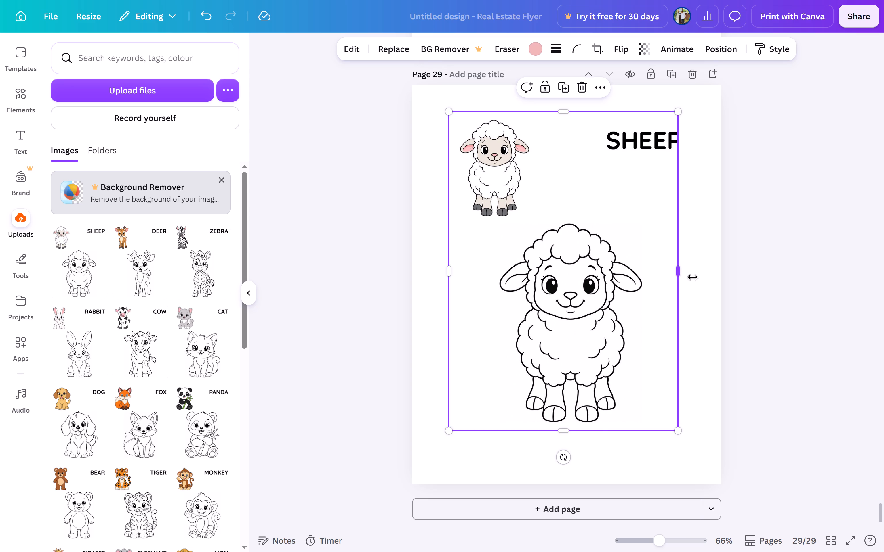
left_click_drag(693, 277, 712, 277)
left_click_drag(712, 277, 689, 273)
left_click_drag(590, 304, 590, 302)
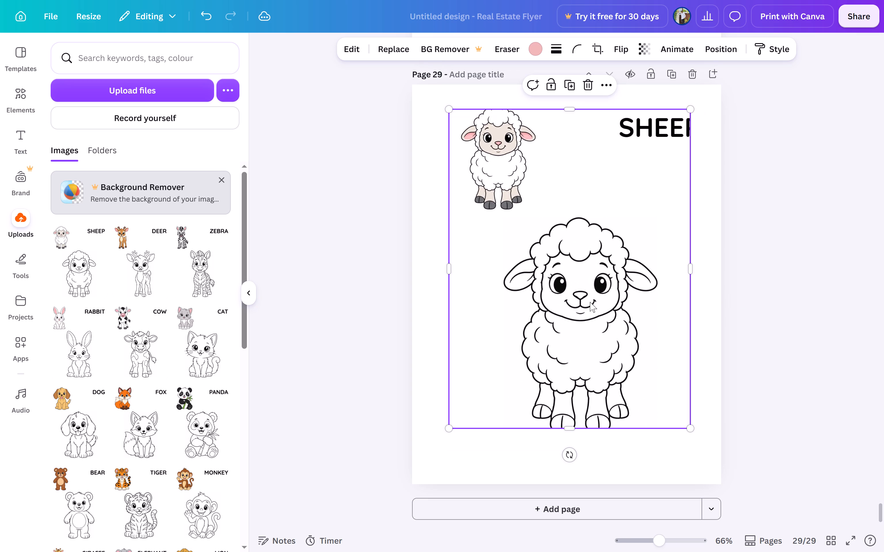
Extend the sheep image's lower edge down near the bottom of page 29, and shift the image left toward the page's left margin.
left_click_drag(567, 428, 564, 462)
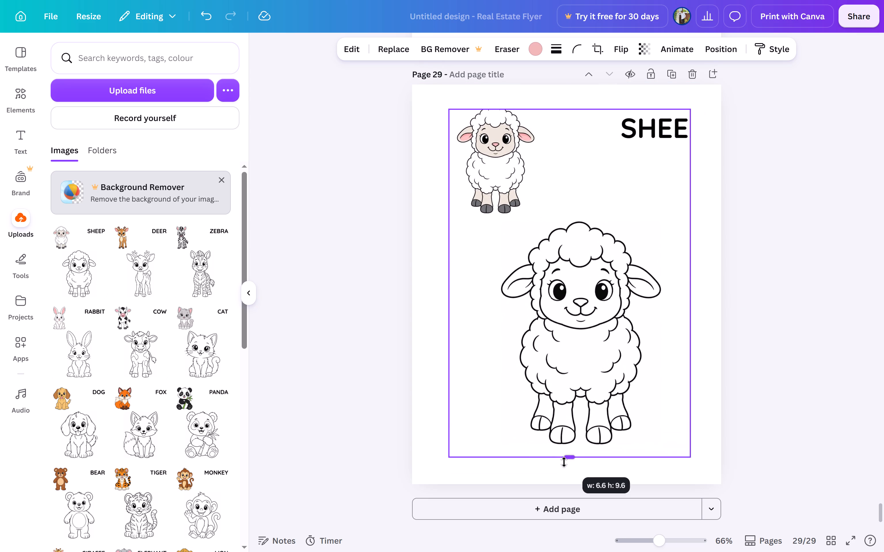
left_click_drag(564, 462, 564, 469)
left_click_drag(576, 357, 572, 370)
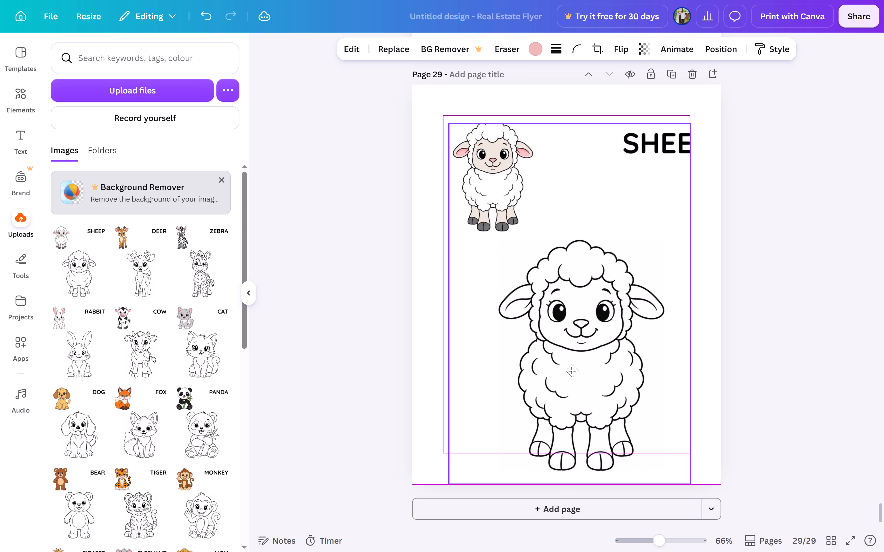
left_click_drag(572, 370, 561, 359)
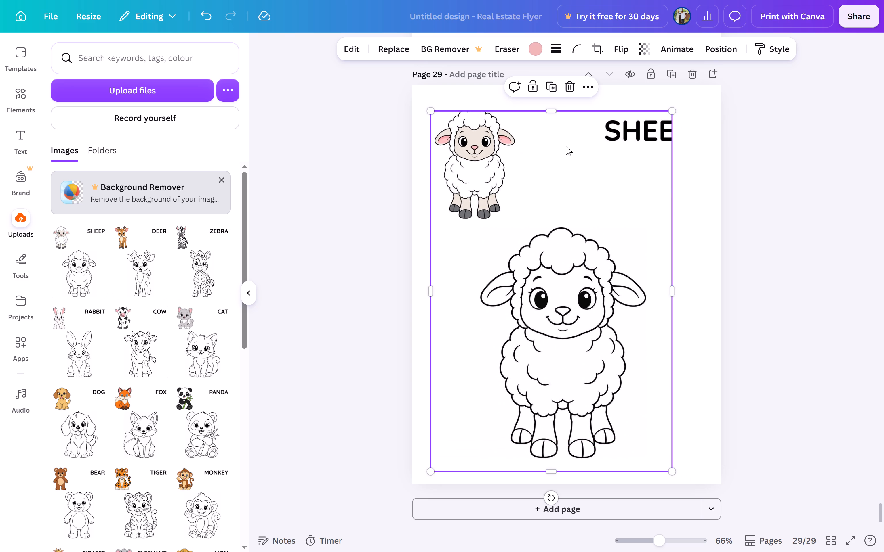
Extend the upper and right edges of the sheep image on page 29 to fit its whole title, and deselect it.
left_click_drag(552, 114, 552, 101)
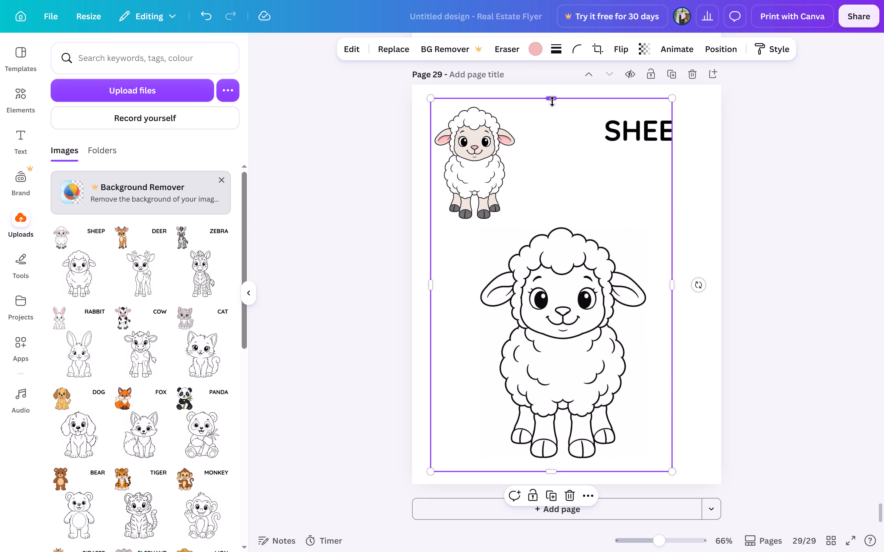
left_click_drag(673, 284, 703, 284)
scroll(400, 328, "down", 4)
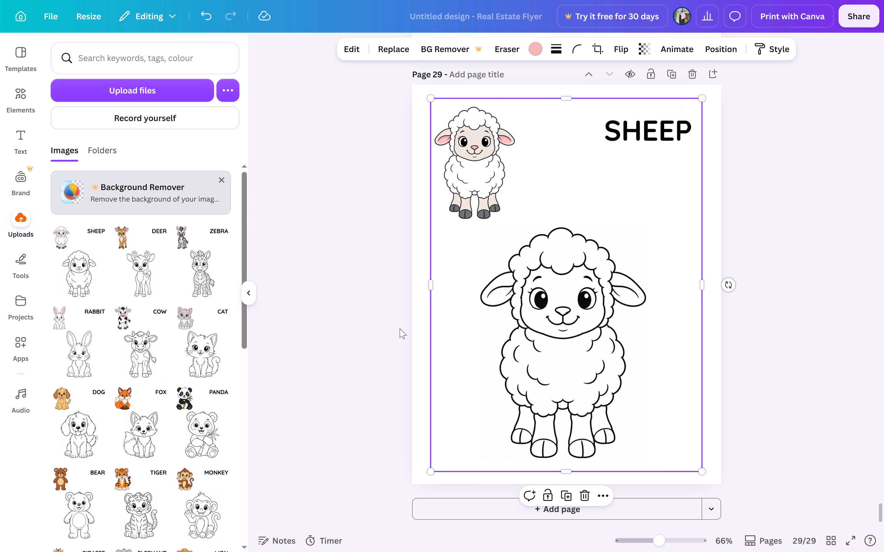
scroll(400, 328, "down", 6)
scroll(400, 328, "up", 6)
scroll(400, 328, "down", 9)
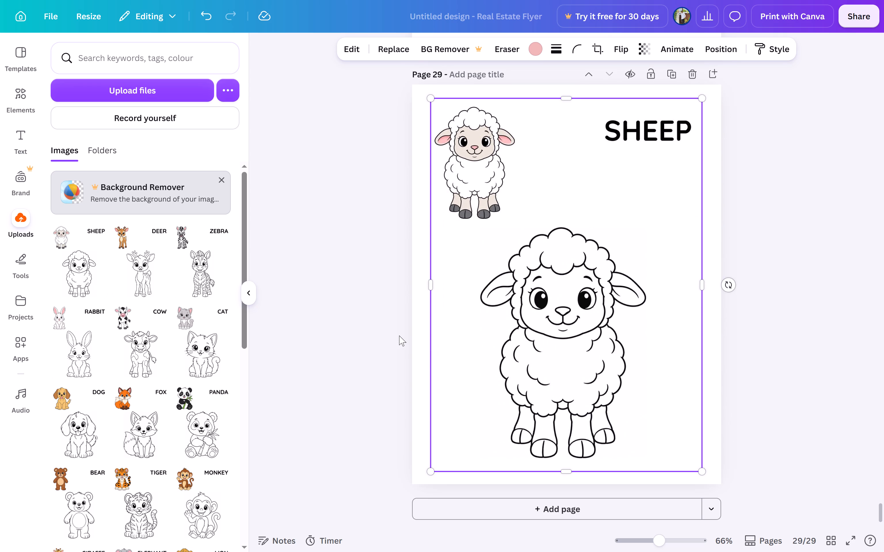
scroll(399, 336, "down", 9)
left_click(399, 336)
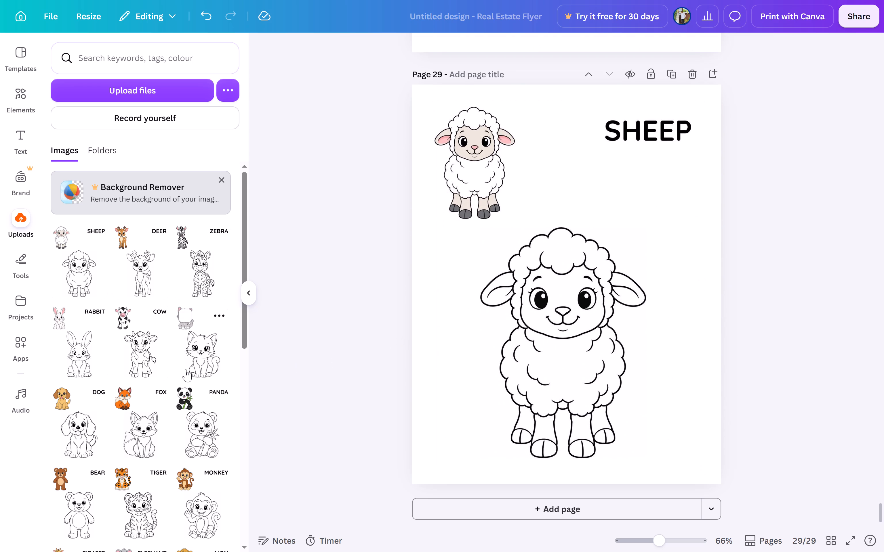
Review the coloring book pages from page 29 back to page 1, checking each animal image's size and placement.
scroll(186, 369, "up", 13)
scroll(569, 373, "up", 20)
scroll(569, 373, "up", 2)
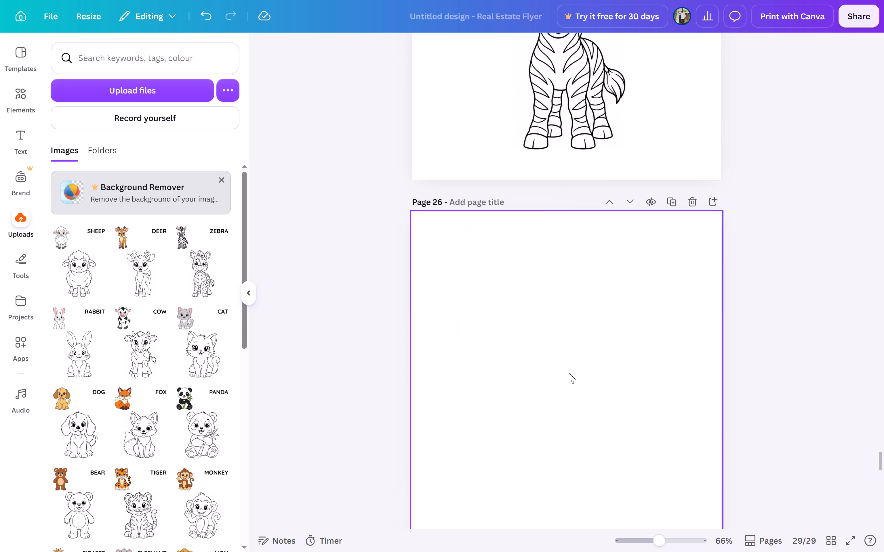
scroll(569, 373, "up", 20)
scroll(569, 373, "up", 20)
scroll(569, 373, "up", 20)
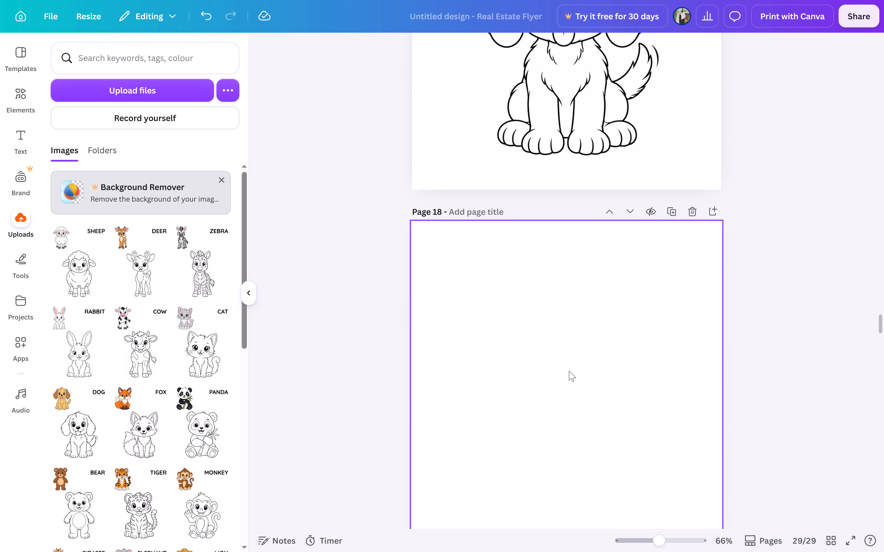
scroll(569, 371, "up", 20)
scroll(569, 371, "up", 18)
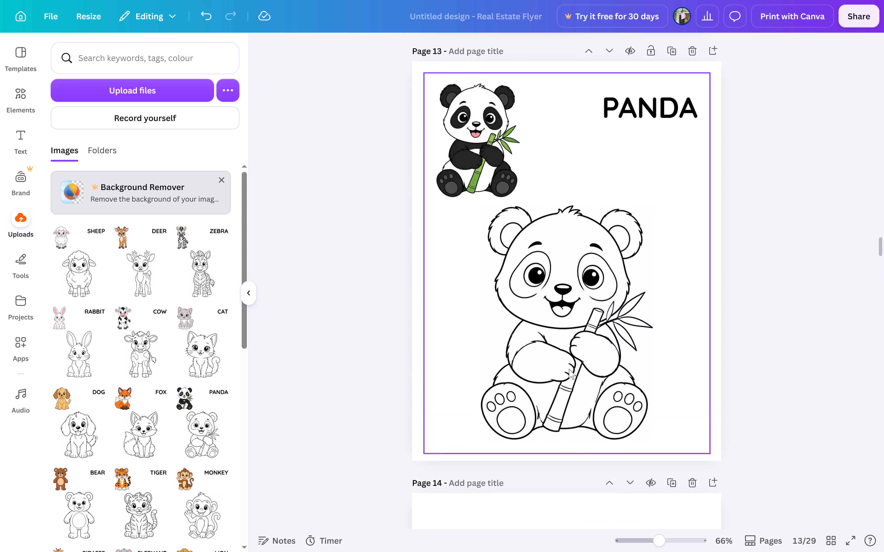
scroll(569, 369, "up", 20)
scroll(569, 369, "up", 20)
scroll(569, 369, "up", 1)
scroll(569, 369, "up", 20)
scroll(569, 369, "up", 4)
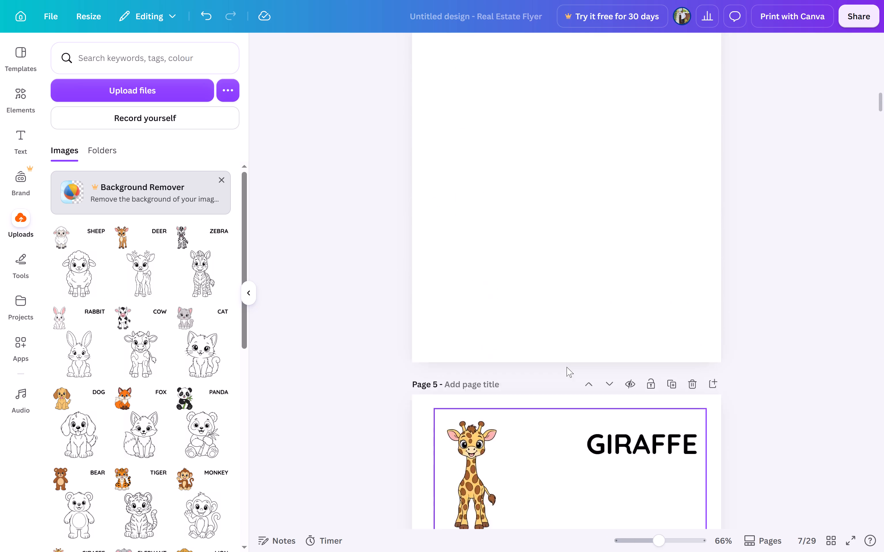
scroll(567, 367, "up", 20)
scroll(567, 367, "up", 8)
scroll(567, 364, "up", 20)
scroll(567, 364, "up", 9)
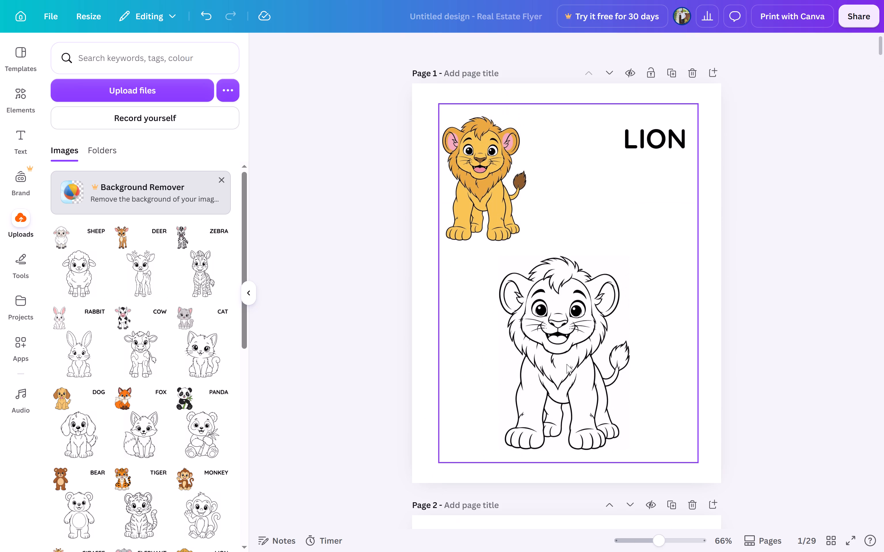
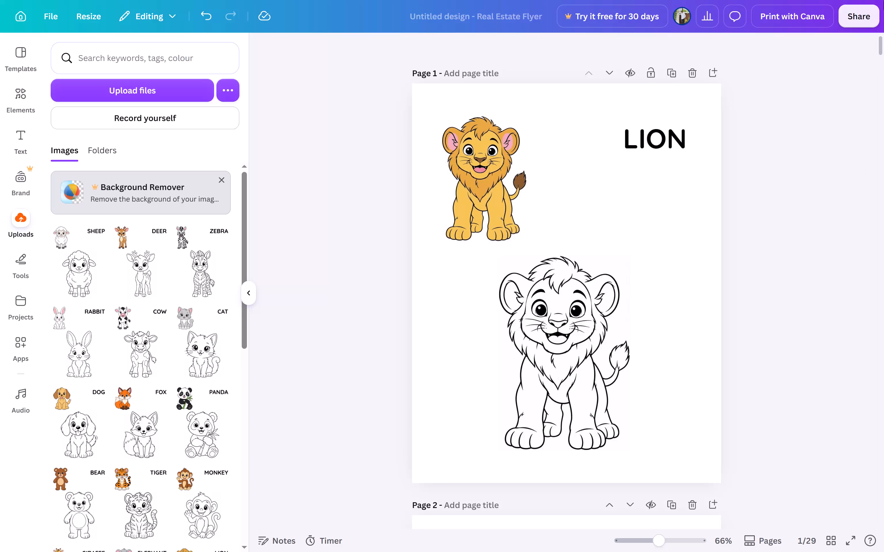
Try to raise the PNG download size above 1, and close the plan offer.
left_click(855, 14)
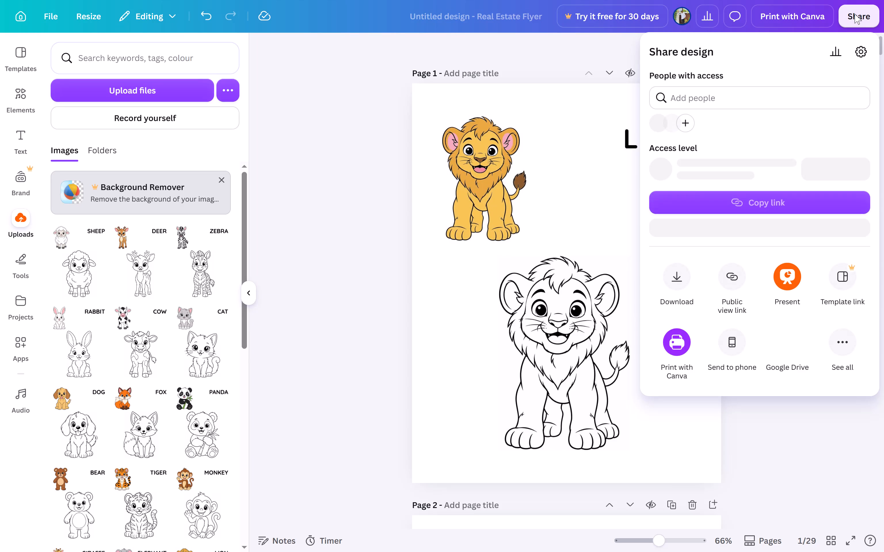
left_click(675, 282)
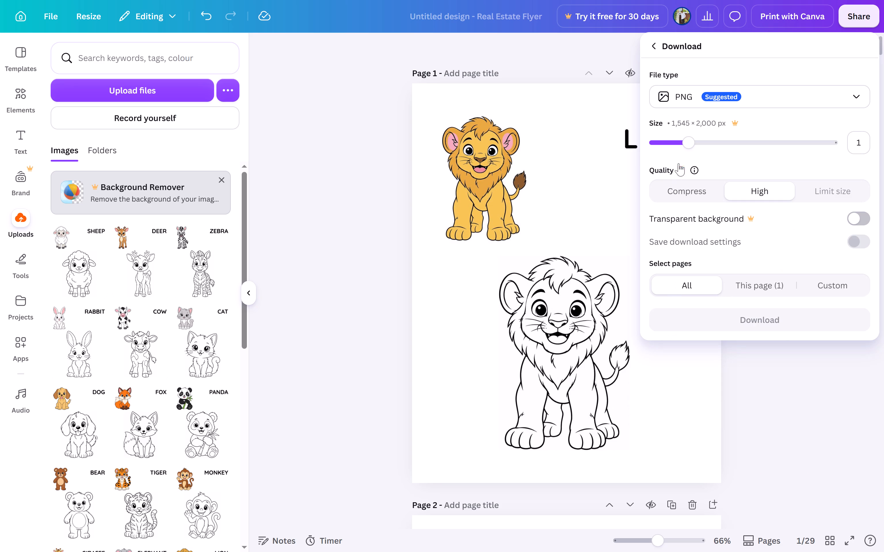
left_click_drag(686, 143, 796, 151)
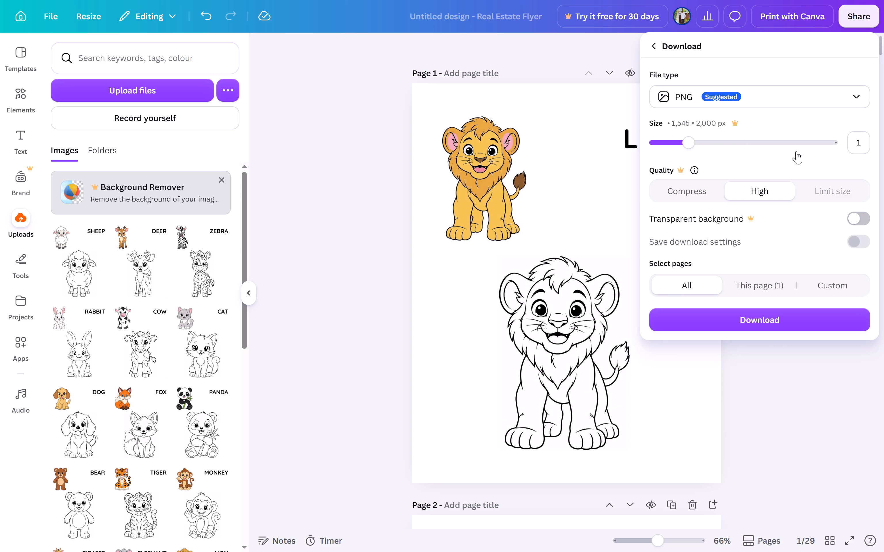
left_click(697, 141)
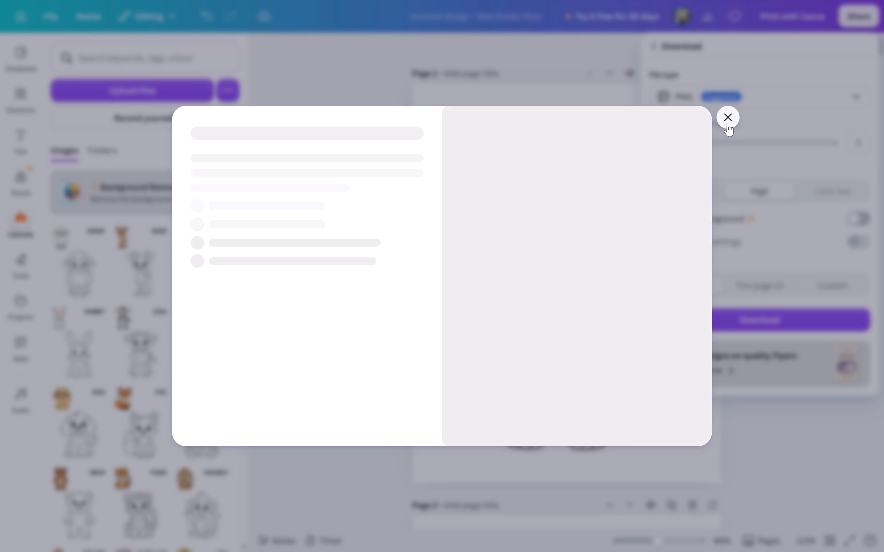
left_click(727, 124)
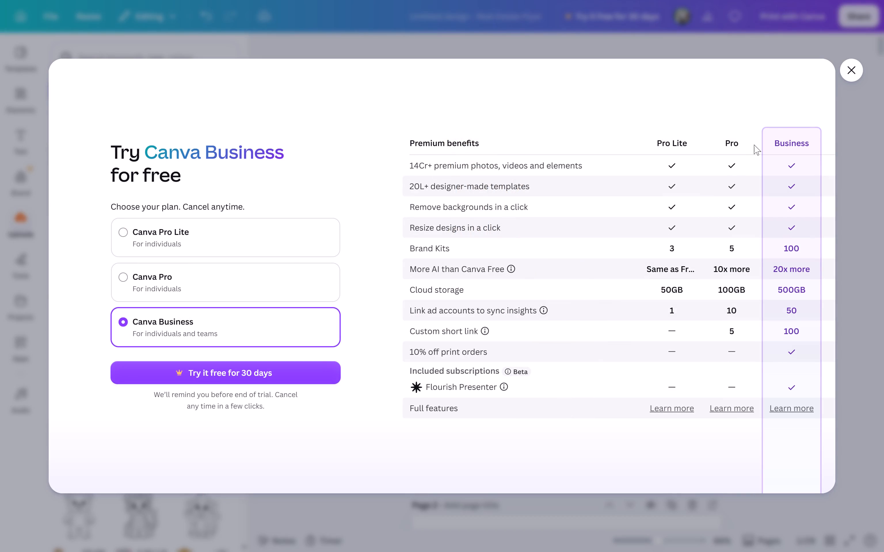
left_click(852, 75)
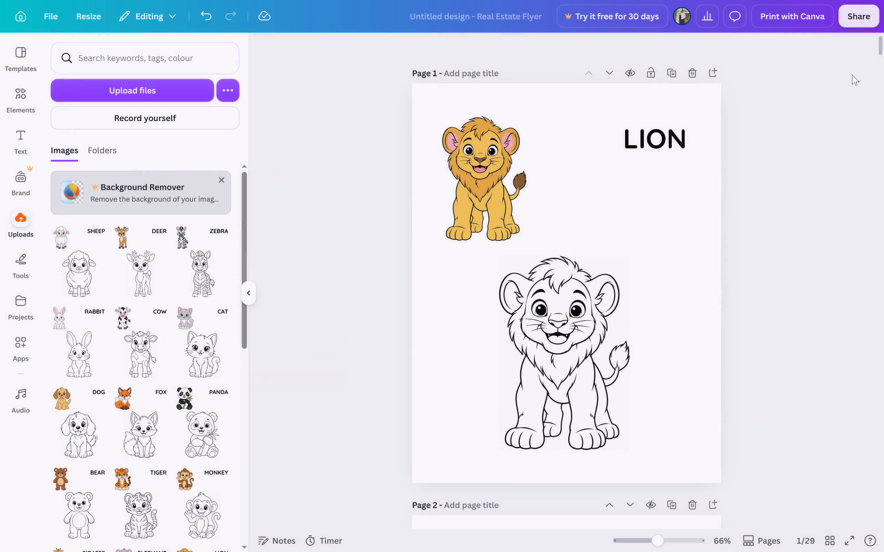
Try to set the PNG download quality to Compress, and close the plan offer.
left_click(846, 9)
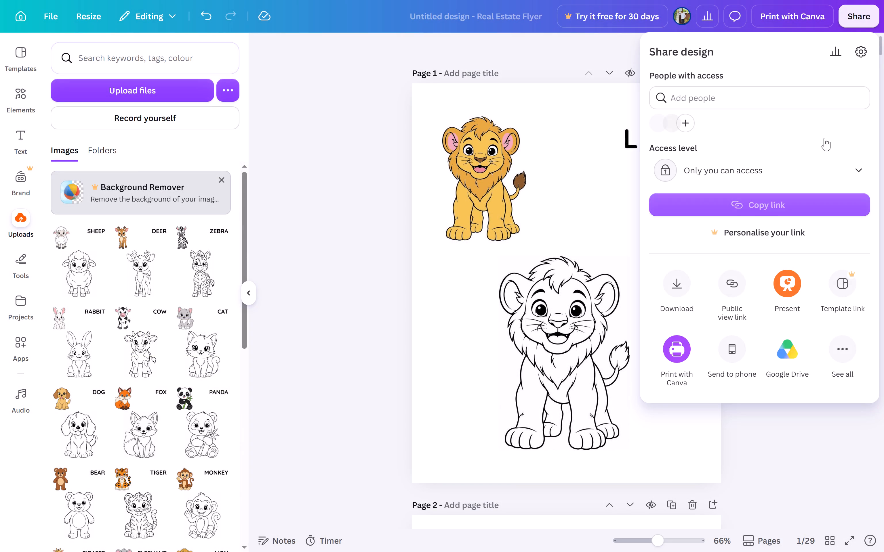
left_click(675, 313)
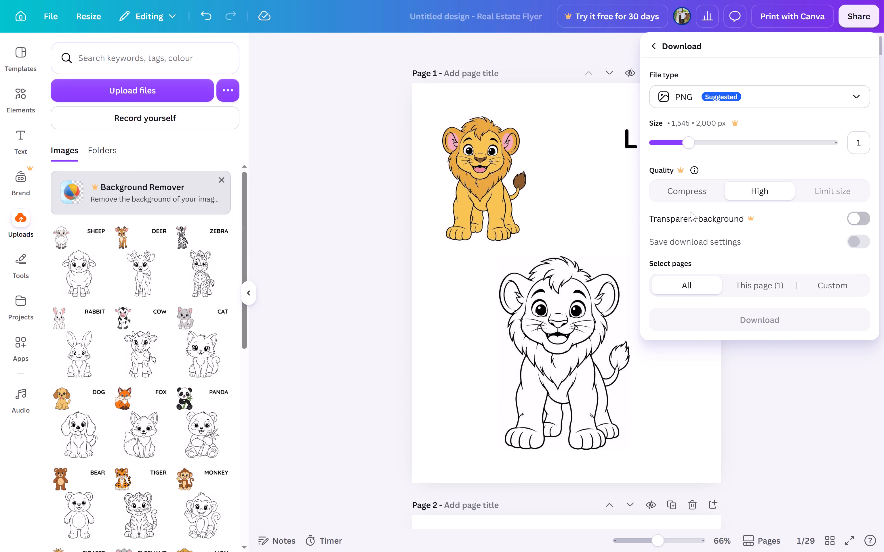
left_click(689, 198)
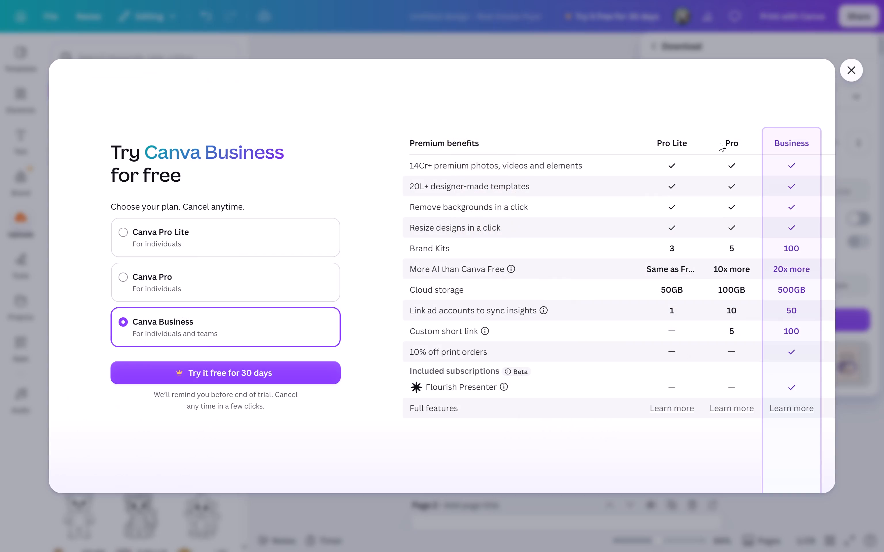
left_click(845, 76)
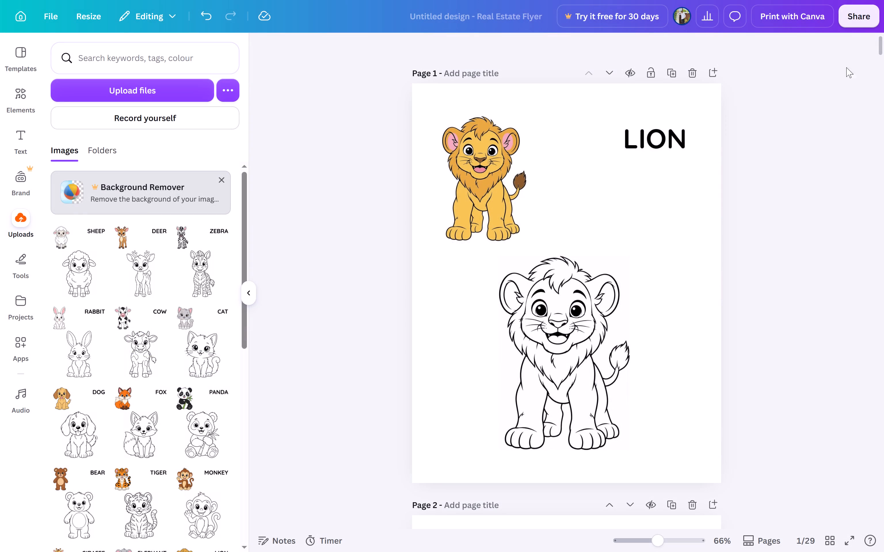
Download all pages as PNG at size 1 and High quality, and trigger the download once more.
left_click(850, 22)
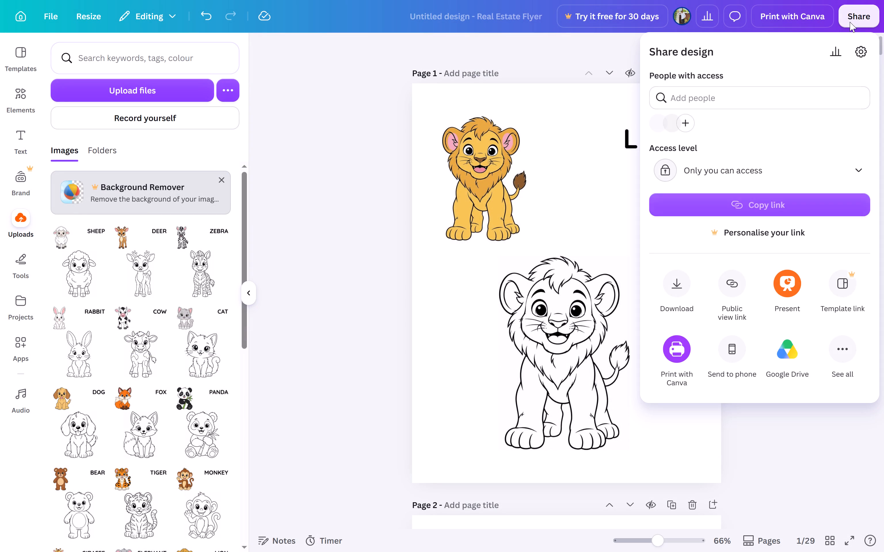
left_click(680, 287)
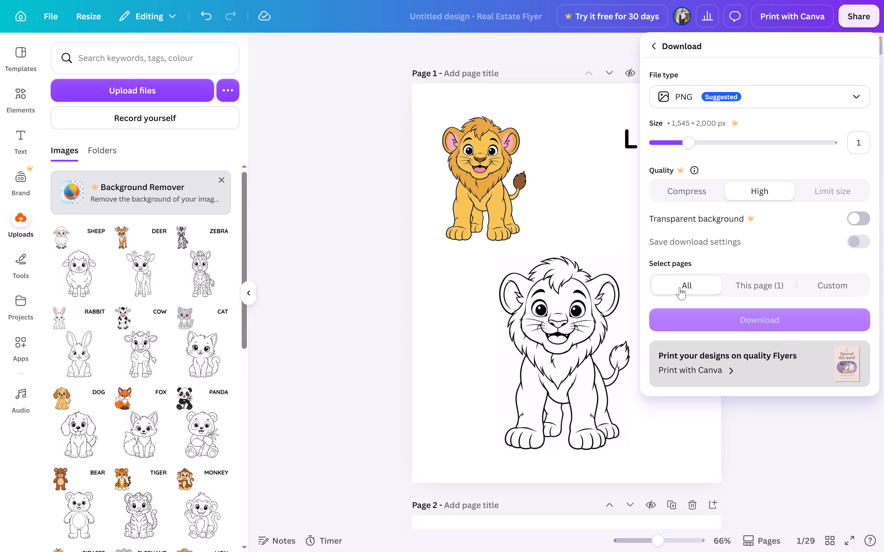
left_click(694, 316)
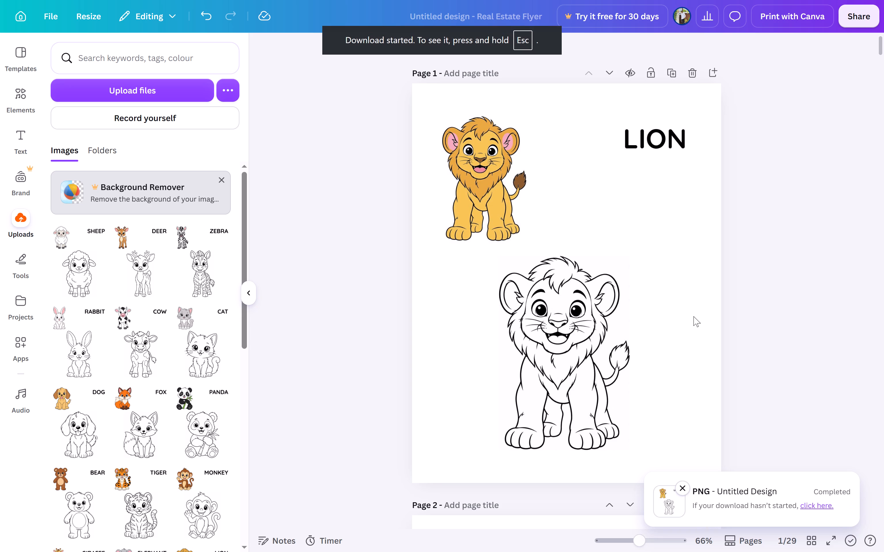
left_click(828, 504)
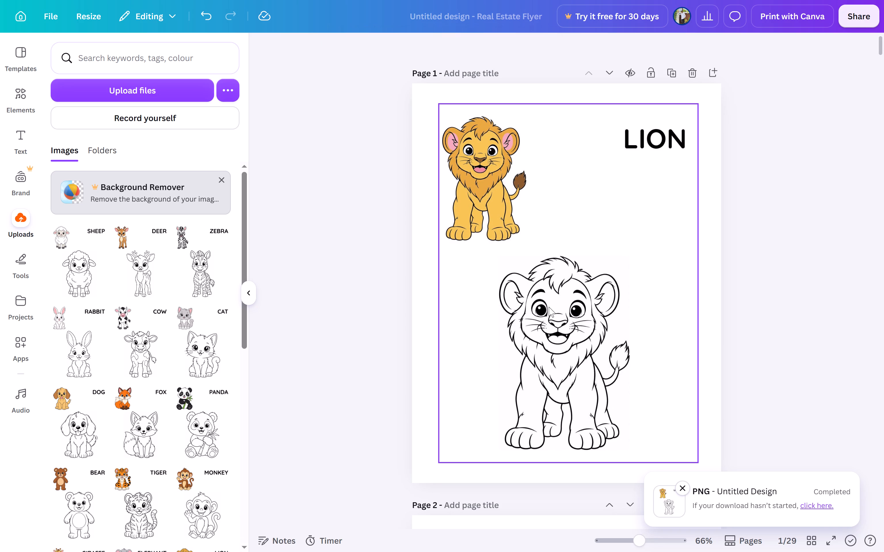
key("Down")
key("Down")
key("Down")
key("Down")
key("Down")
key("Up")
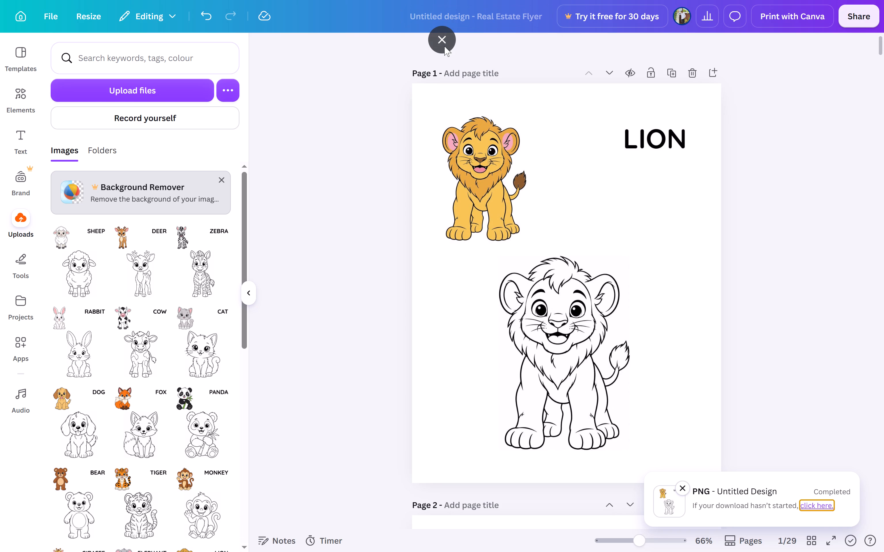
Leave full screen, show Untitled design (1).zip in its Downloads folder, and extract it into its own "Untitled design (1)" folder.
left_click(444, 46)
left_click(809, 32)
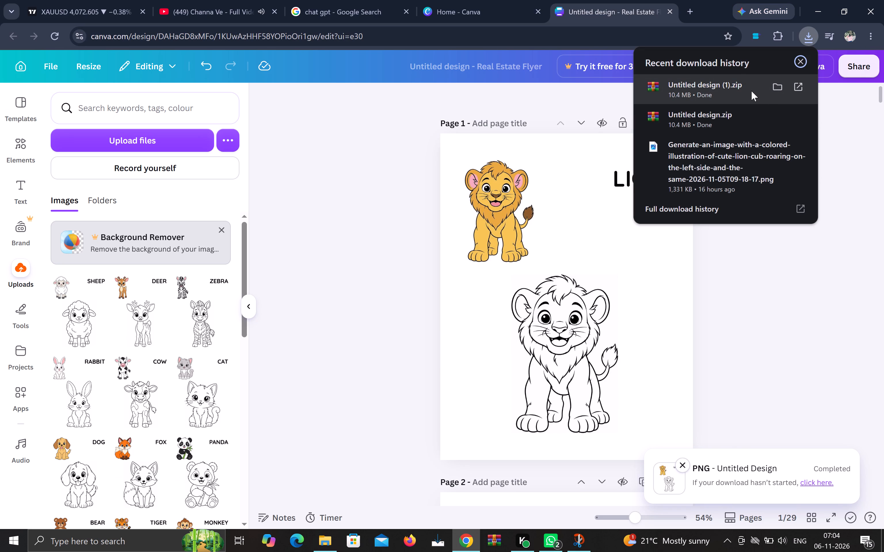
left_click(784, 88)
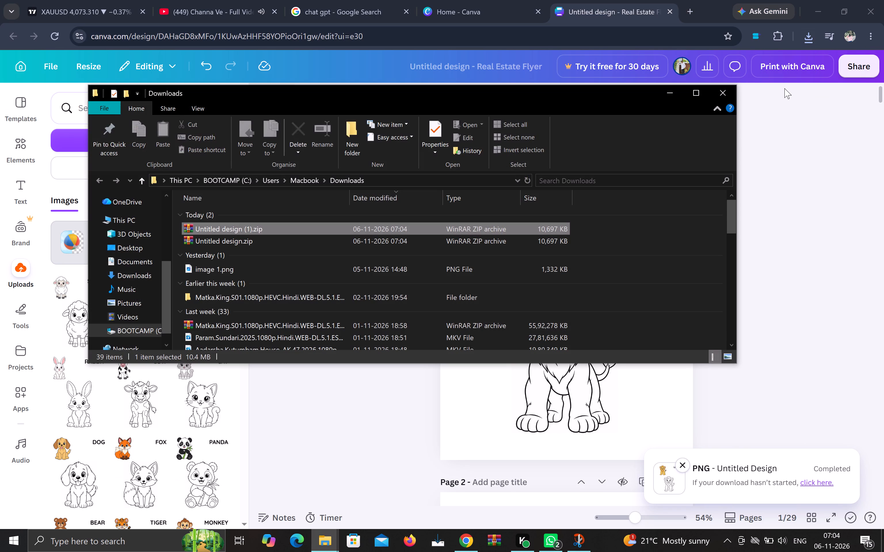
right_click(216, 232)
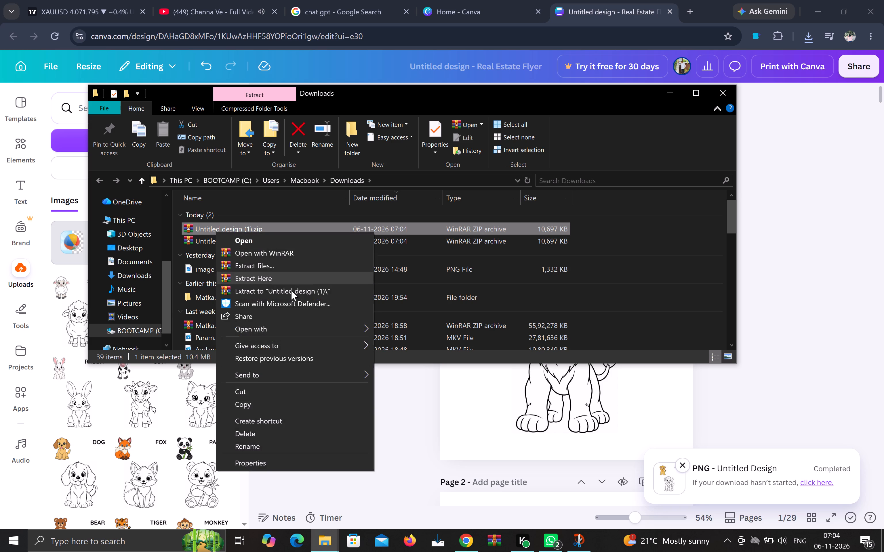
left_click(337, 292)
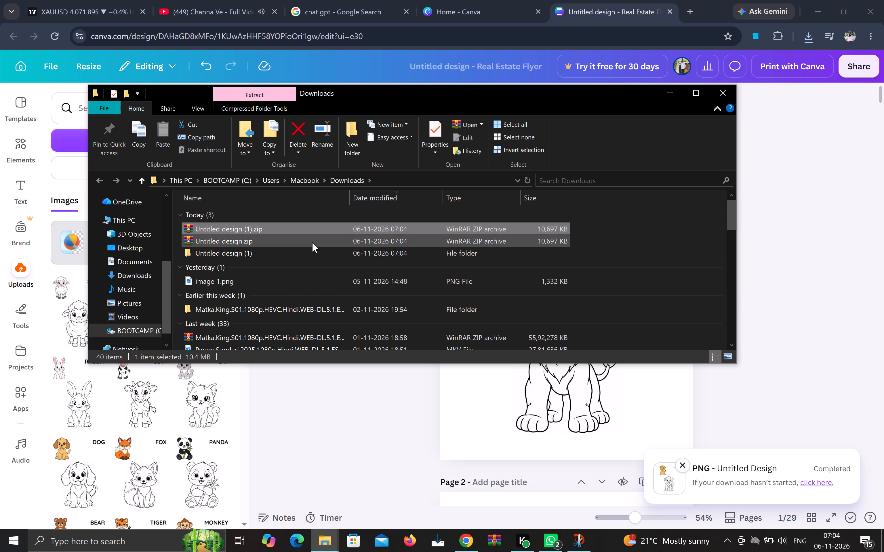
Extract the contents of Untitled design (1).zip directly into the Downloads folder.
right_click(328, 229)
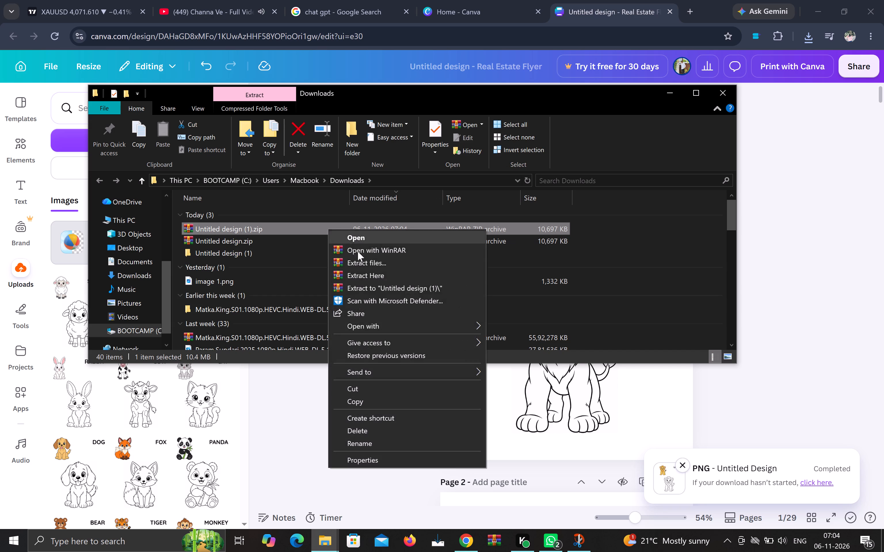
left_click(428, 274)
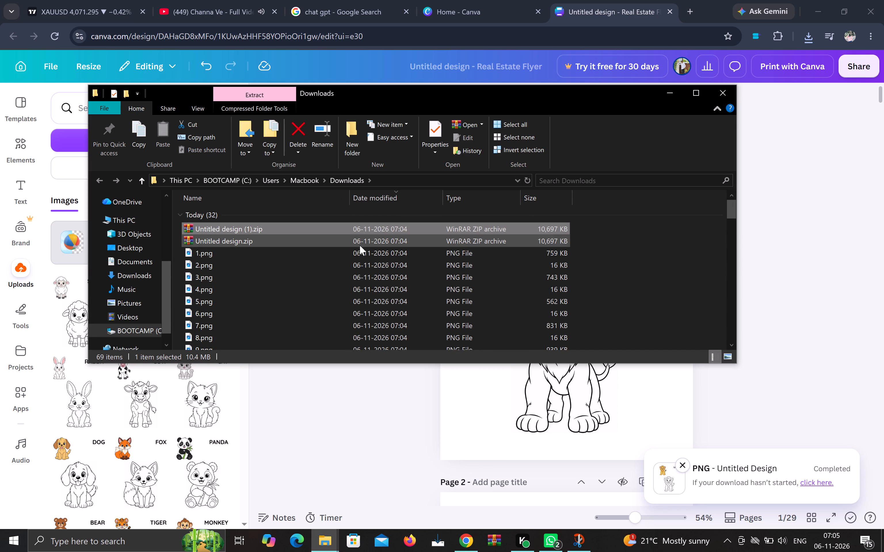
Look through the Downloads folder to check the numbered PNG files extracted from the archive.
scroll(344, 257, "down", 9)
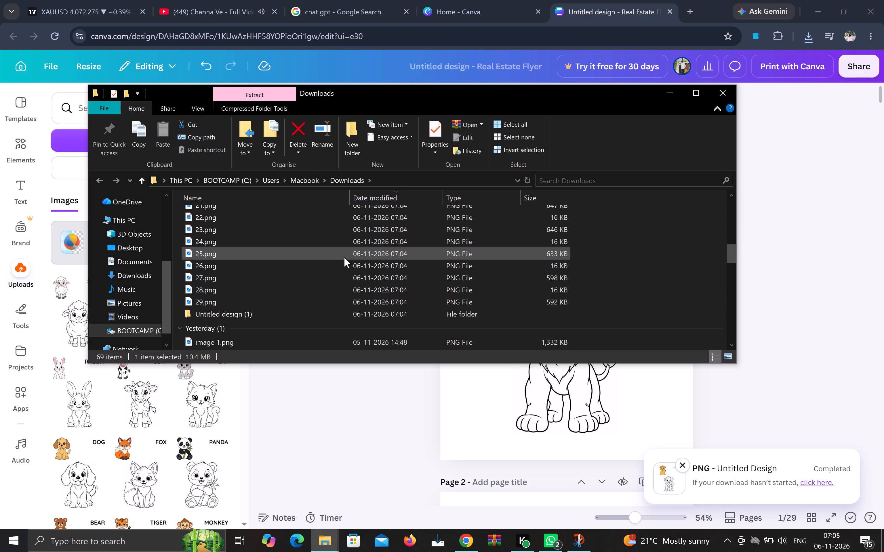
scroll(344, 257, "down", 3)
scroll(344, 257, "up", 1)
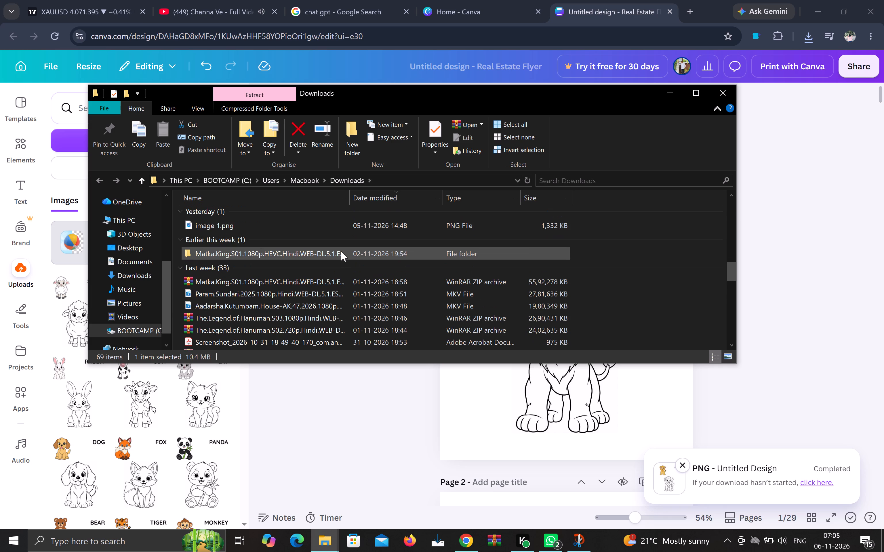
scroll(335, 248, "up", 4)
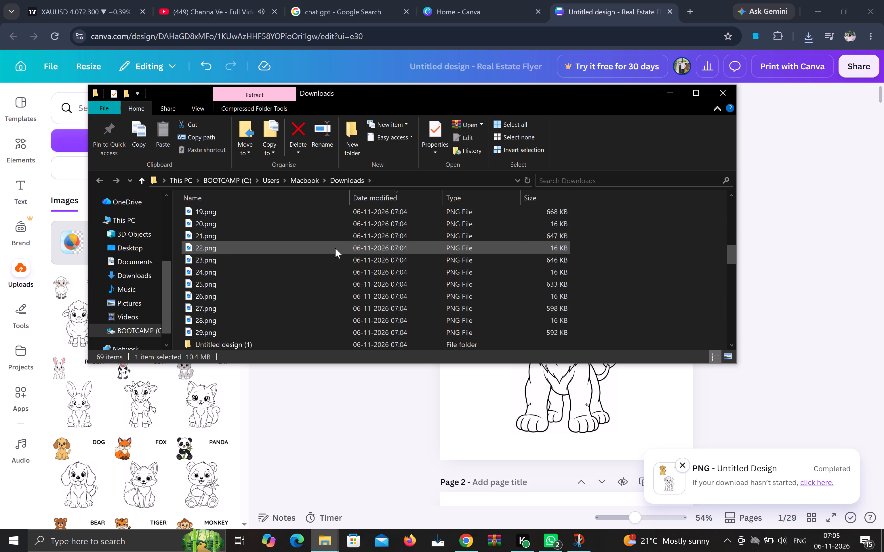
scroll(335, 248, "up", 1)
scroll(335, 248, "right", 1)
scroll(335, 248, "up", 5)
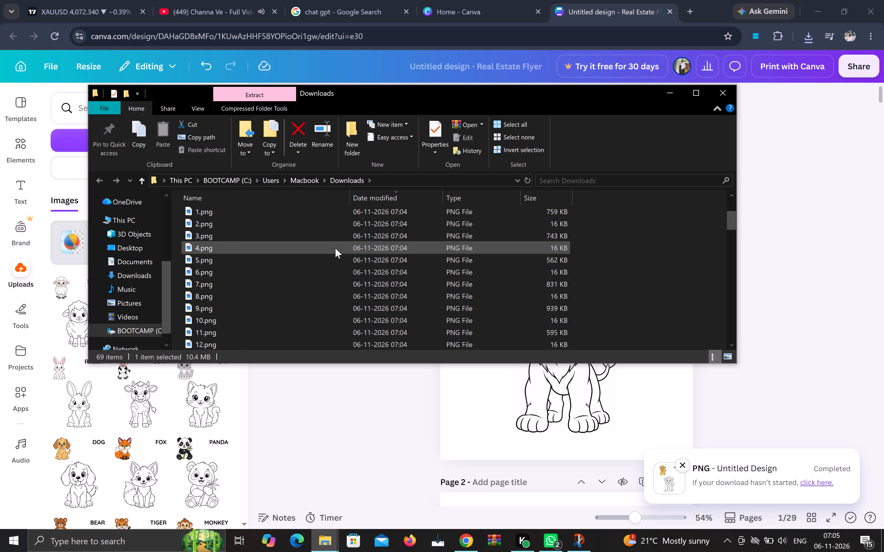
scroll(335, 248, "up", 1)
scroll(335, 248, "right", 2)
scroll(335, 248, "up", 1)
Open 1.png and page through the exported images, then close the viewer and minimize the Downloads window.
double_click(335, 248)
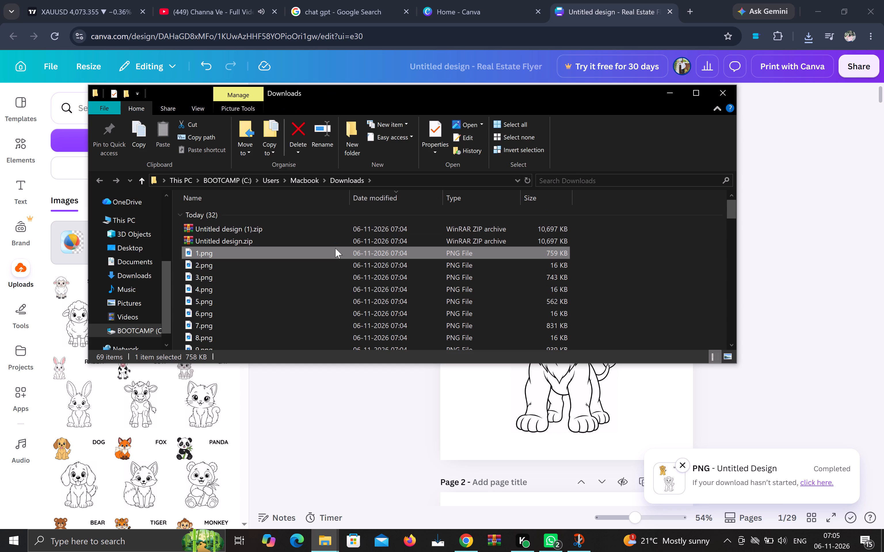
key("Right")
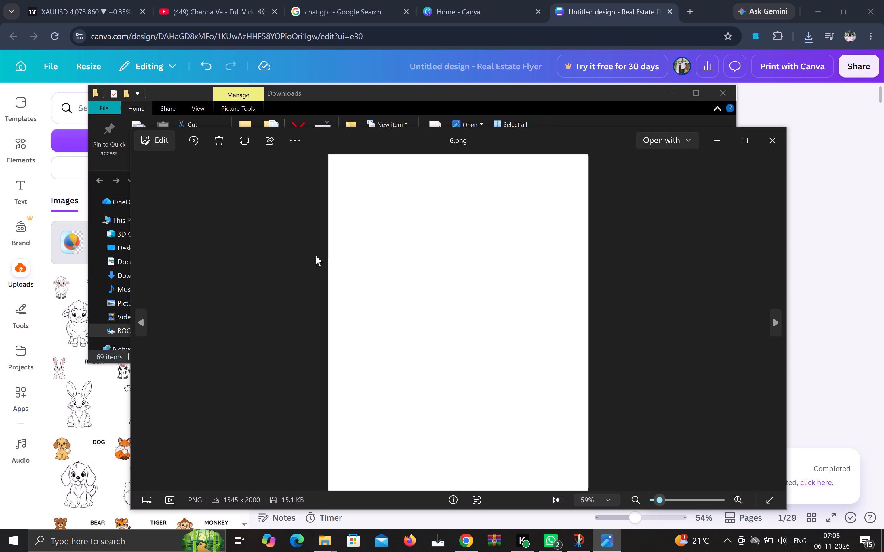
key("Right")
key("Right")
key("Right")
key("Right")
key("Right")
key("Right")
key("Right")
left_click(722, 136)
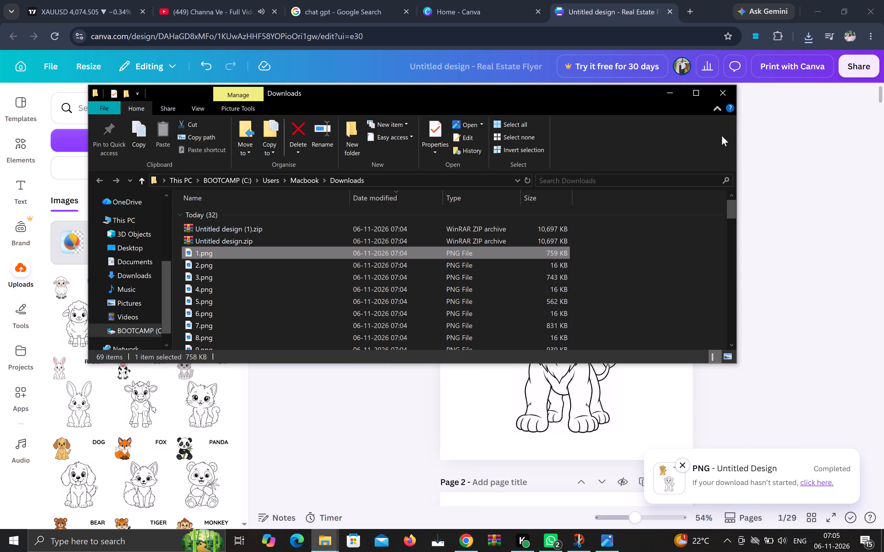
left_click(673, 86)
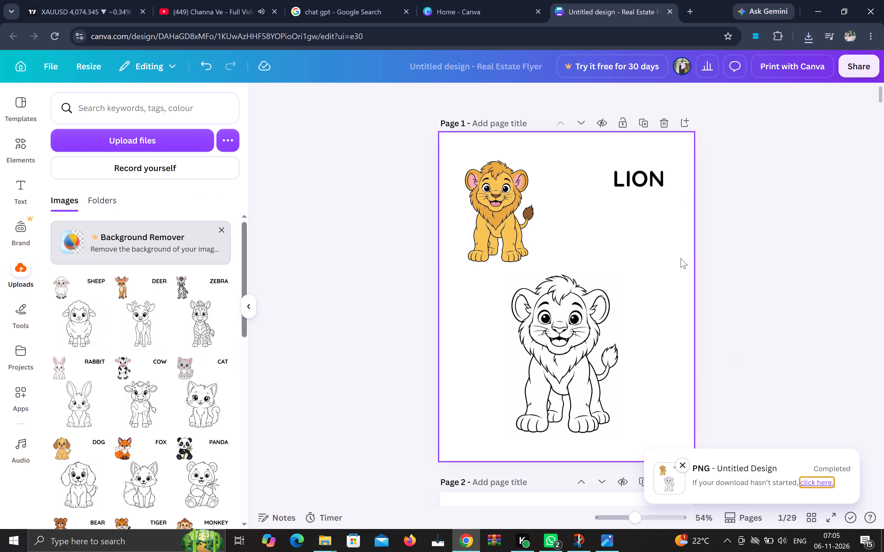
Dismiss the download notification and return to page 1 of the coloring book.
scroll(668, 284, "up", 16)
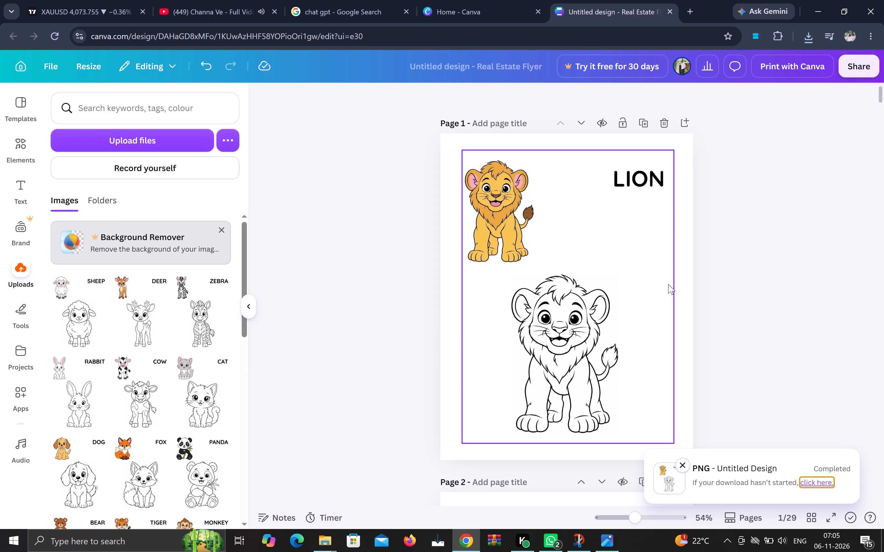
scroll(668, 284, "down", 20)
scroll(668, 284, "down", 7)
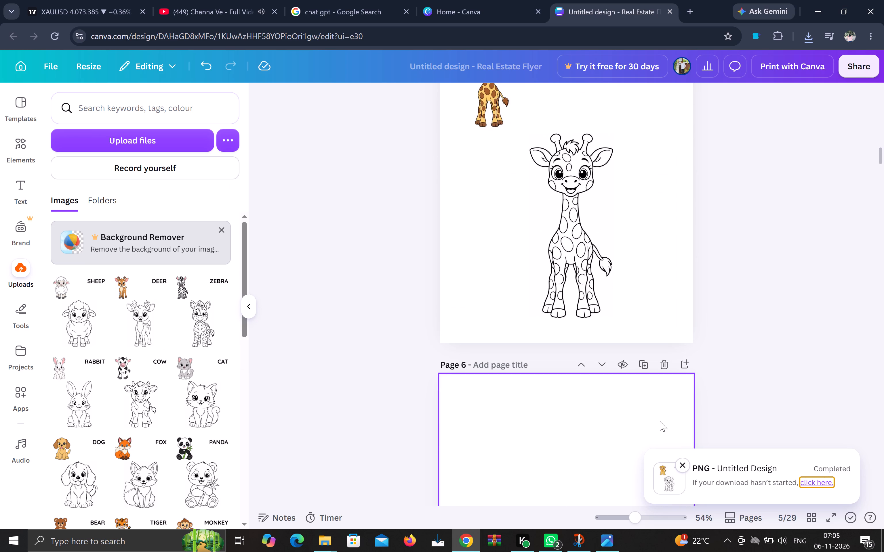
left_click(681, 463)
scroll(679, 459, "up", 20)
scroll(679, 459, "up", 20)
scroll(679, 459, "up", 14)
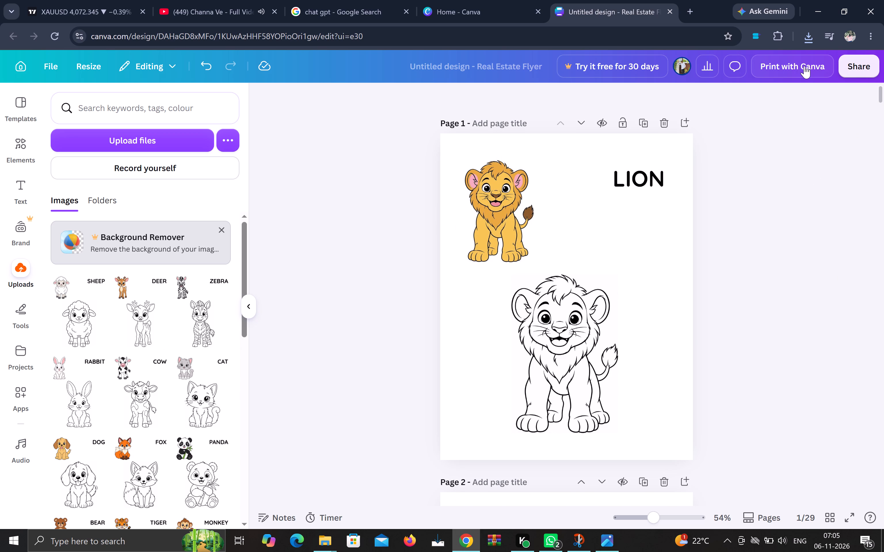
Review the flyer printing options for the coloring book, including the mockup, paper types, finishes and quantity, then leave the print shop.
left_click(824, 61)
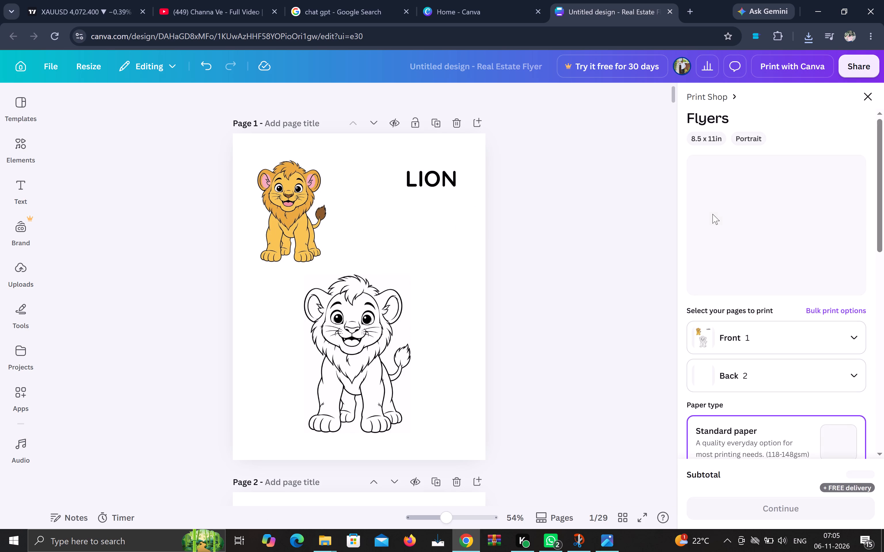
scroll(414, 330, "down", 20)
scroll(414, 330, "down", 3)
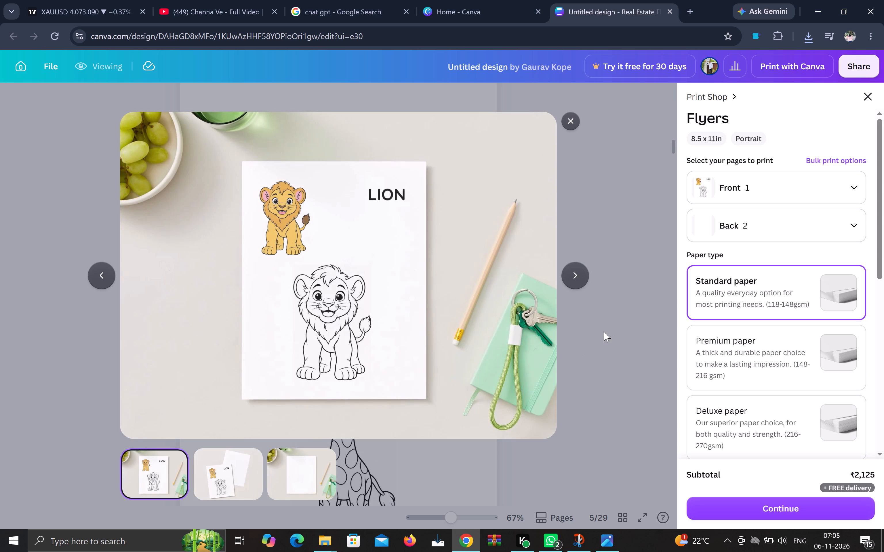
left_click(573, 124)
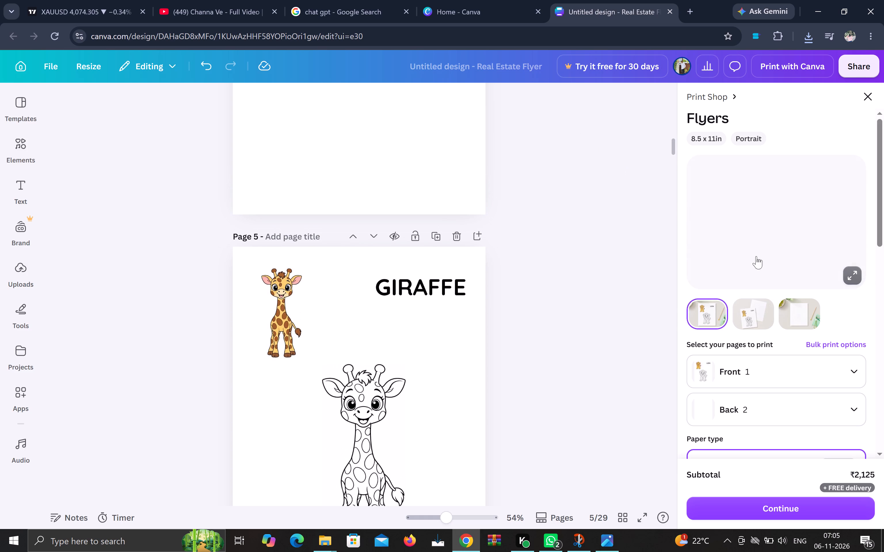
scroll(843, 333, "down", 16)
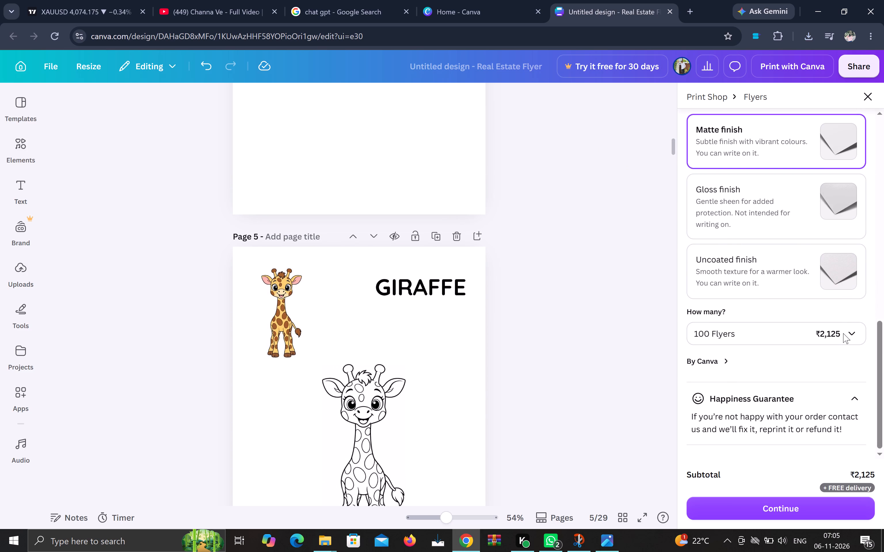
scroll(843, 333, "down", 3)
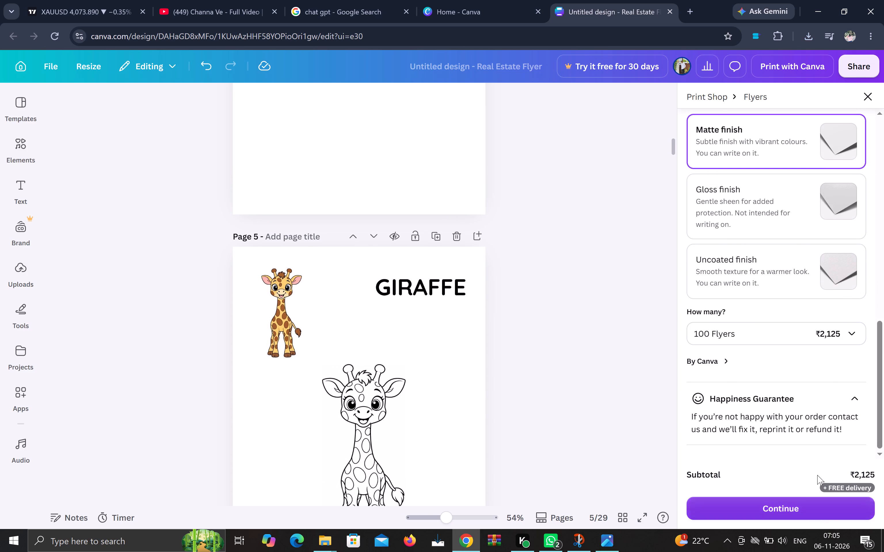
scroll(757, 386, "up", 17)
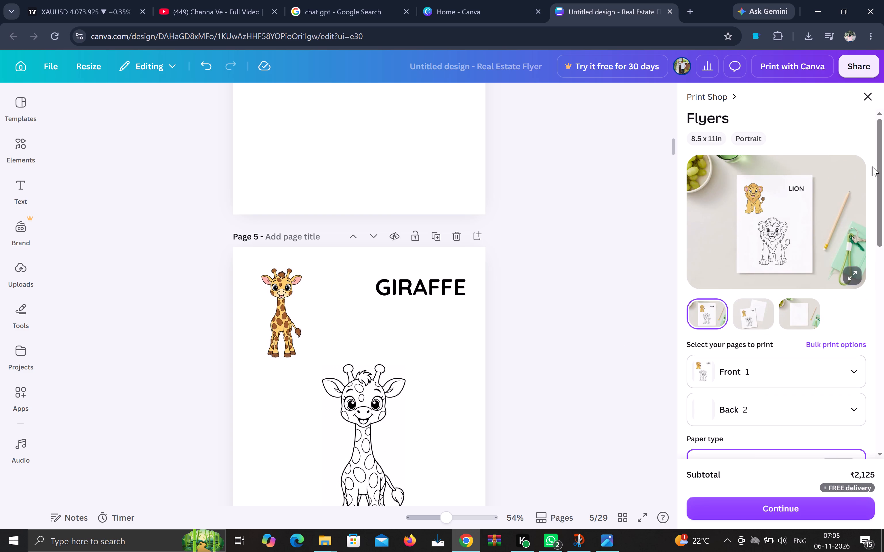
left_click(865, 94)
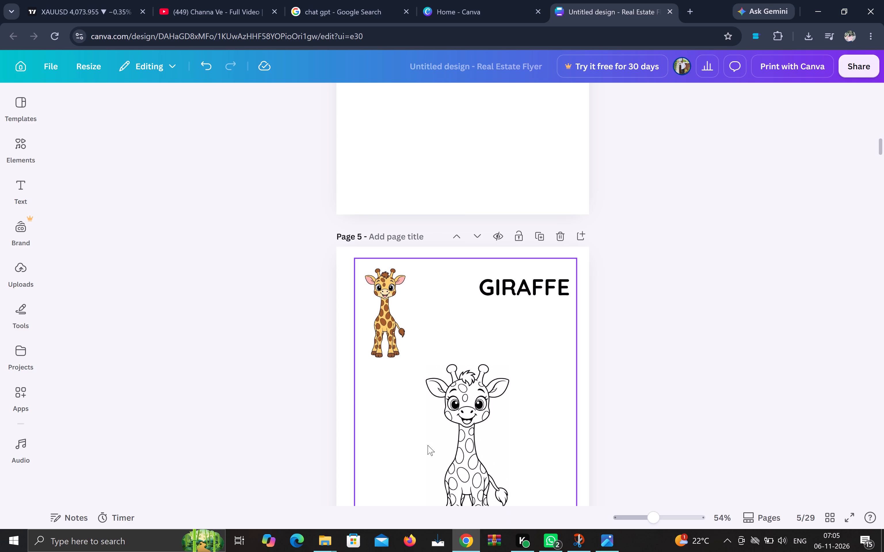
Open the design's download settings and make a custom page selection covering pages 1–29.
scroll(428, 445, "up", 20)
scroll(428, 445, "up", 20)
scroll(428, 445, "up", 9)
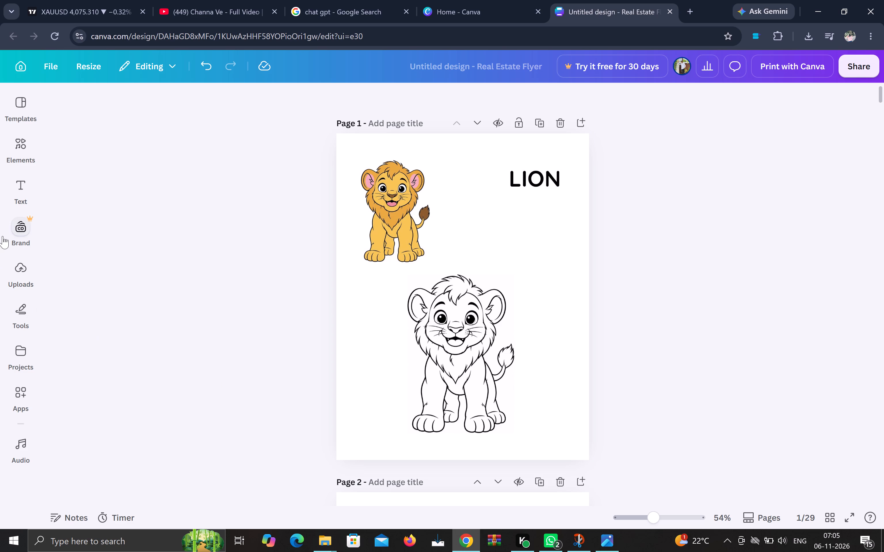
left_click(48, 65)
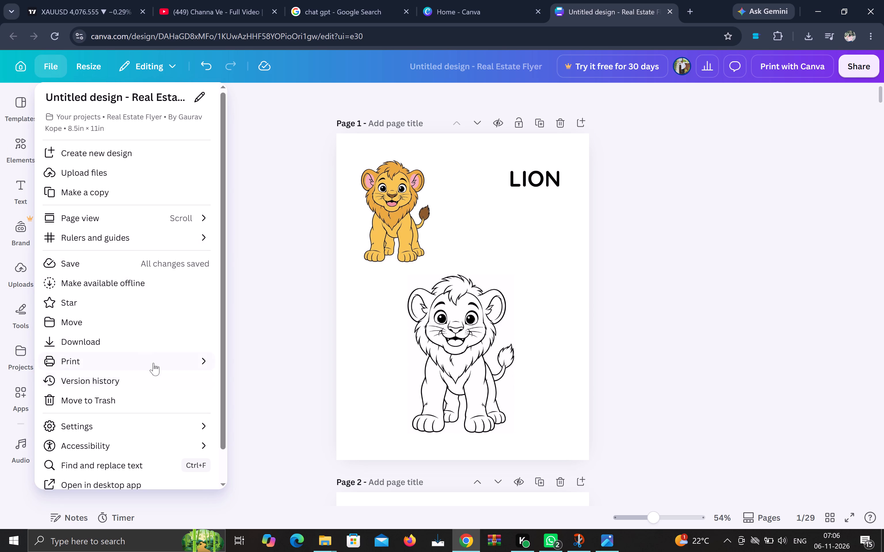
left_click(180, 339)
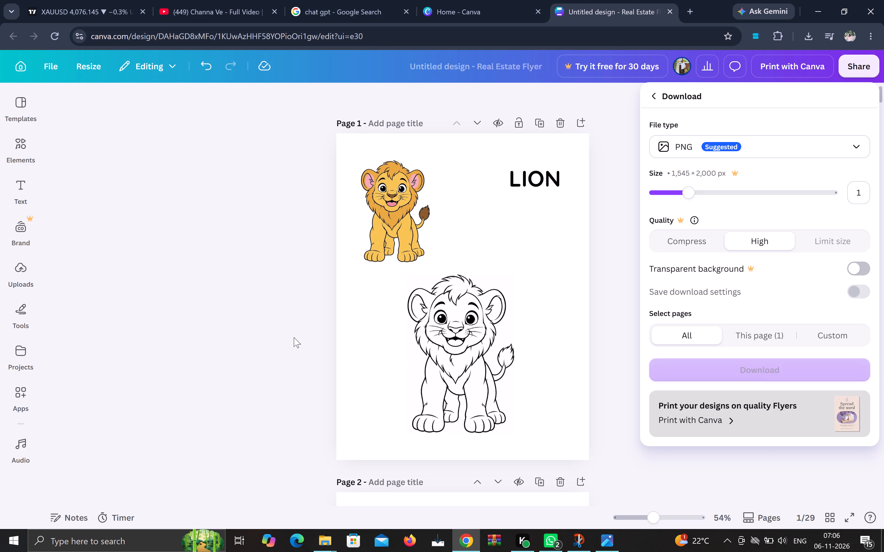
left_click(776, 333)
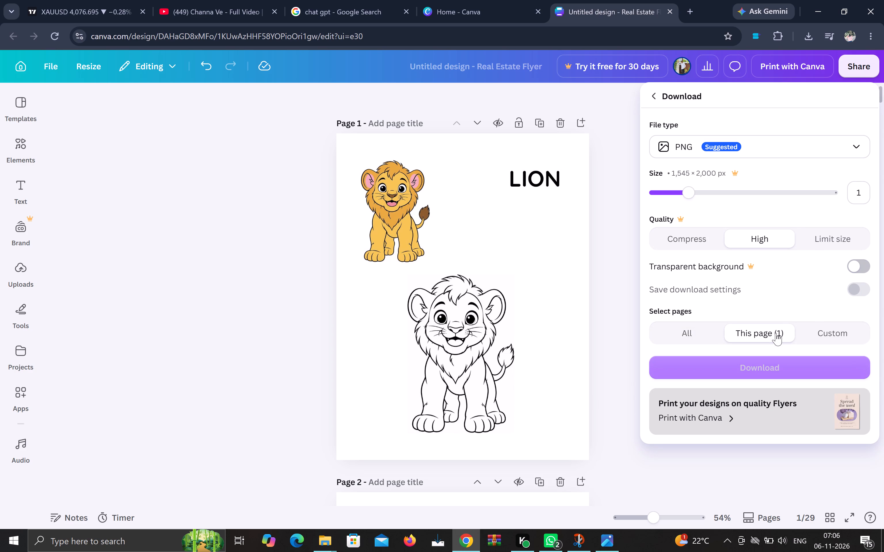
left_click(808, 333)
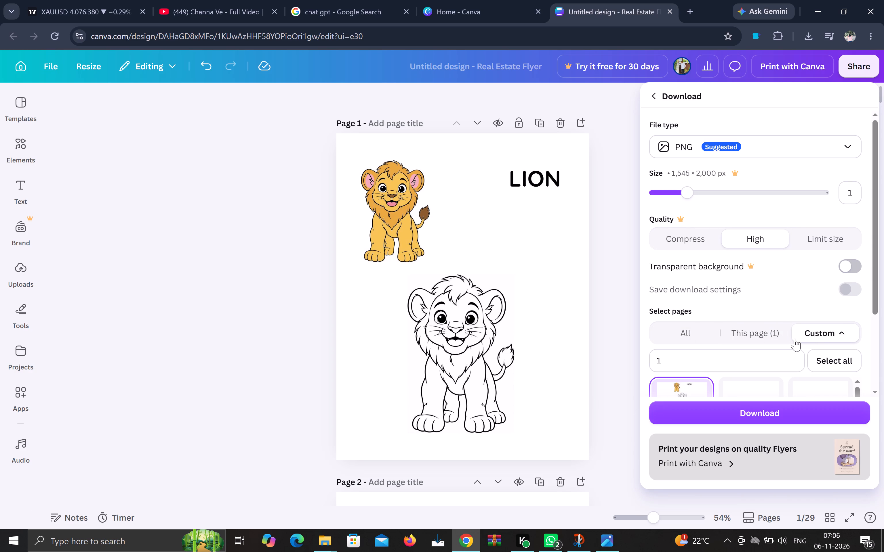
scroll(746, 358, "down", 16)
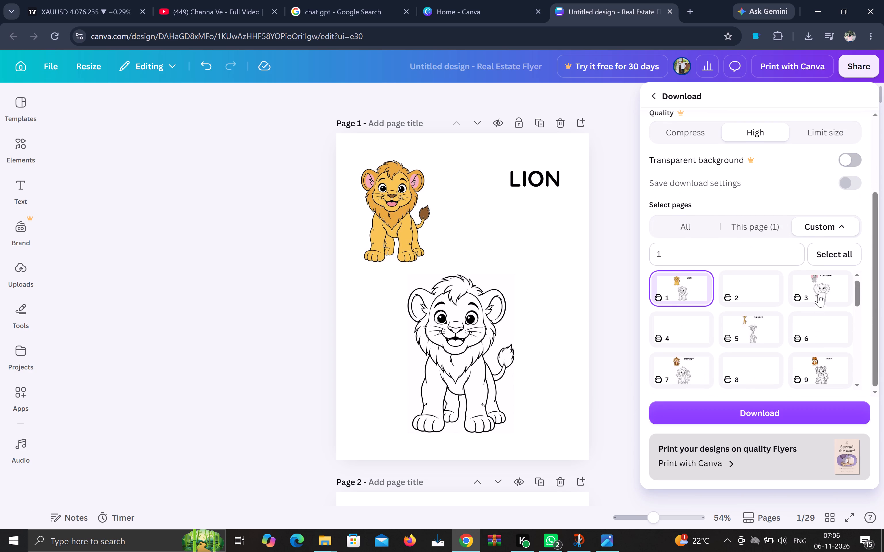
left_click(842, 246)
scroll(775, 306, "down", 10)
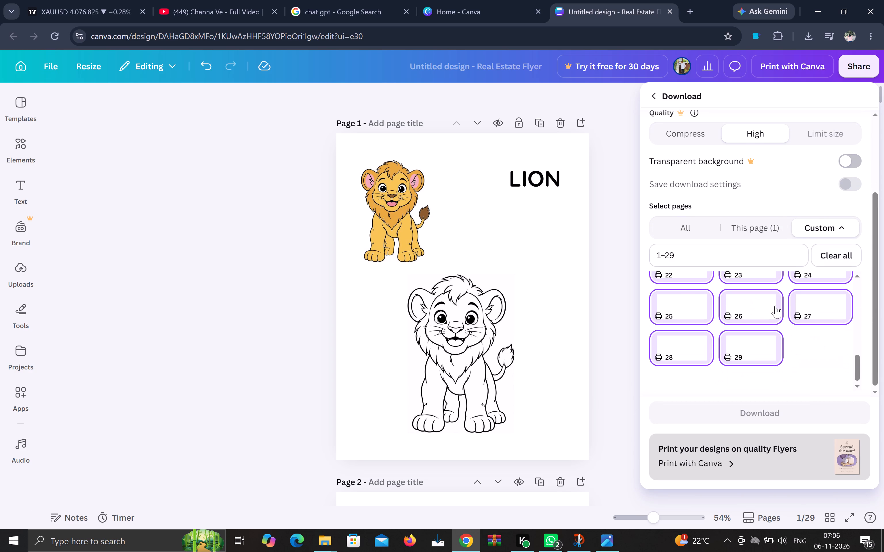
scroll(775, 306, "down", 8)
scroll(775, 306, "up", 20)
scroll(775, 306, "up", 7)
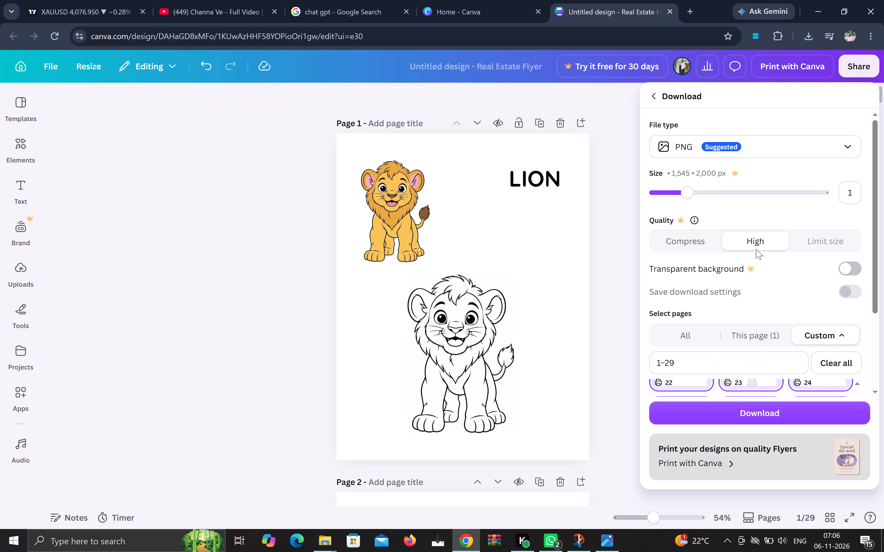
Change the file type to PDF and download all pages of the coloring book.
left_click(755, 142)
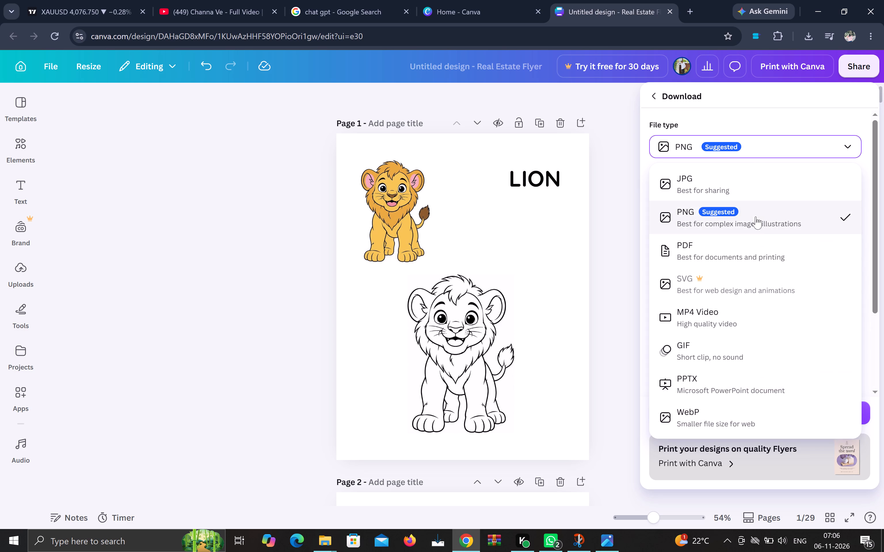
left_click(752, 250)
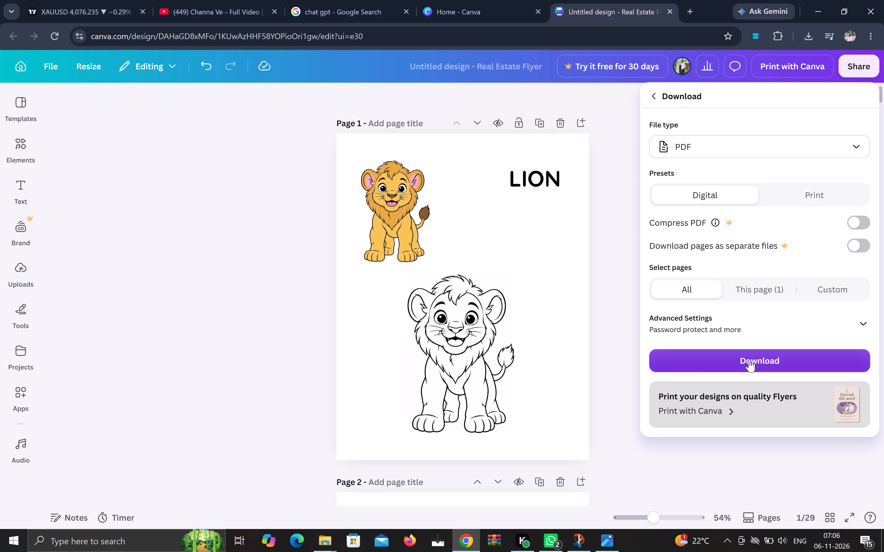
left_click(749, 360)
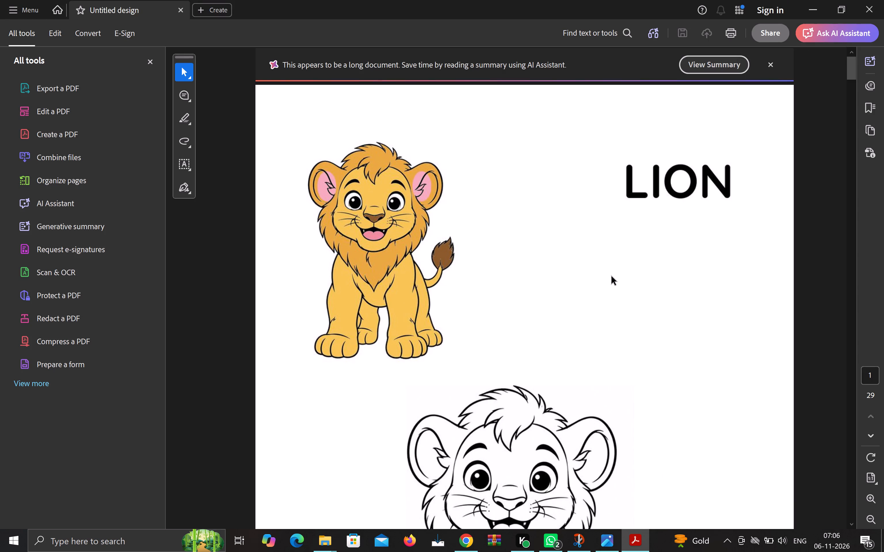
Check the start of the downloaded PDF in Acrobat Reader, then minimize it to return to the design.
scroll(611, 276, "down", 20)
scroll(611, 276, "down", 16)
scroll(611, 276, "up", 20)
scroll(611, 276, "up", 19)
left_click(802, 1)
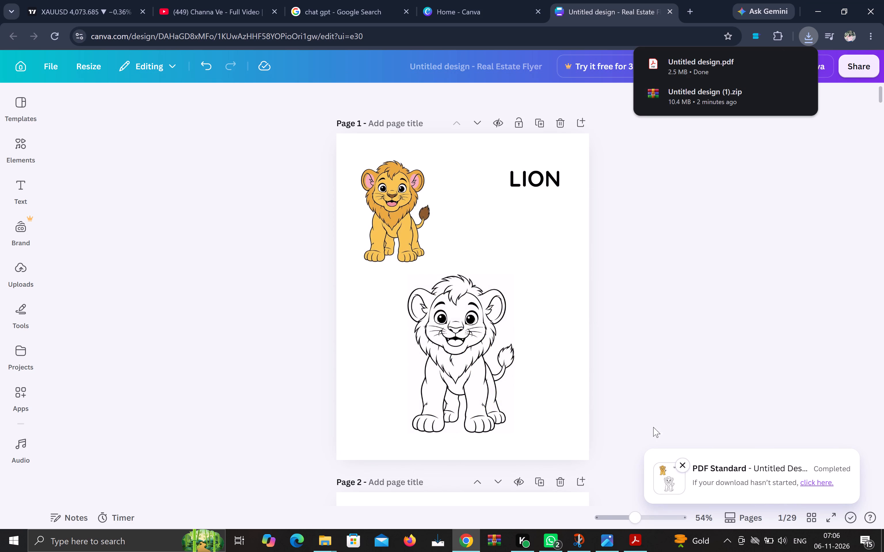